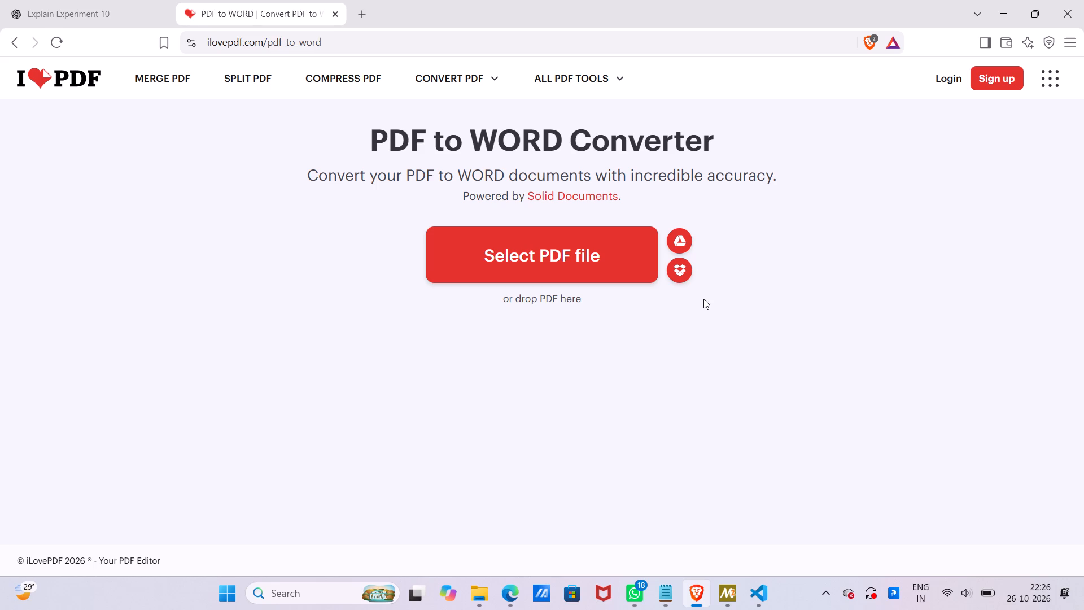
# Convert the Exp1_OOPJ file ending in .docx.pdf to an editable Word document with the No OCR option.
pyautogui.click(608, 268)
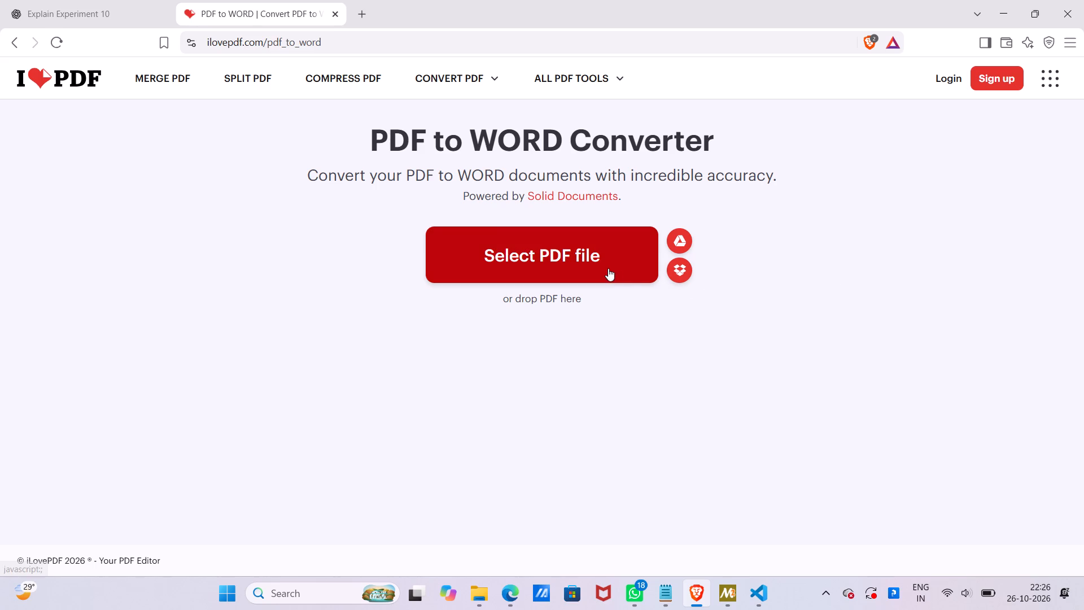
pyautogui.write('ex')
pyautogui.write('p1')
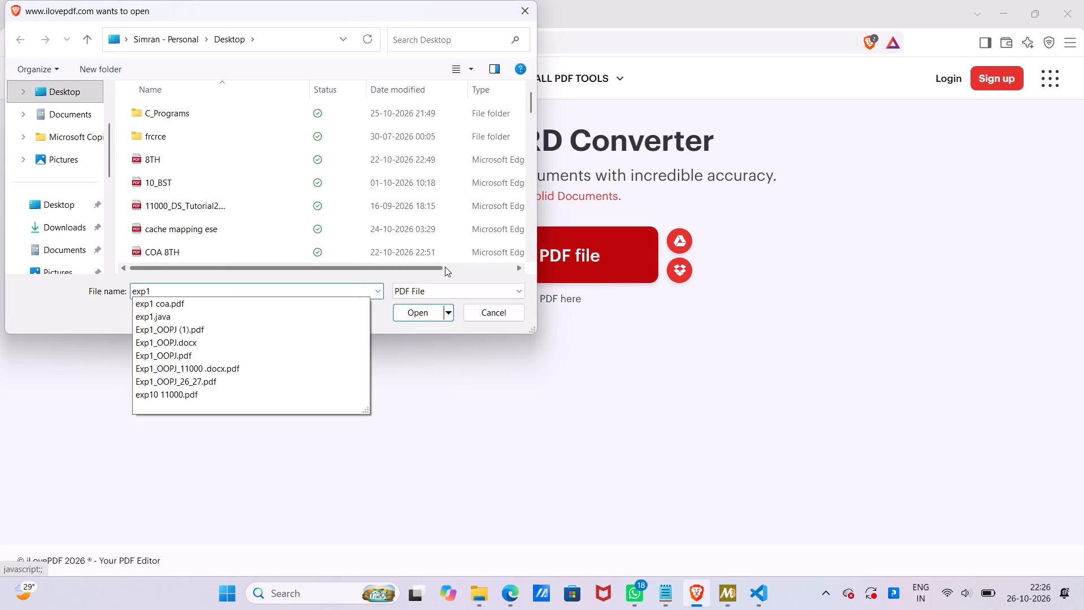
pyautogui.doubleClick(316, 368)
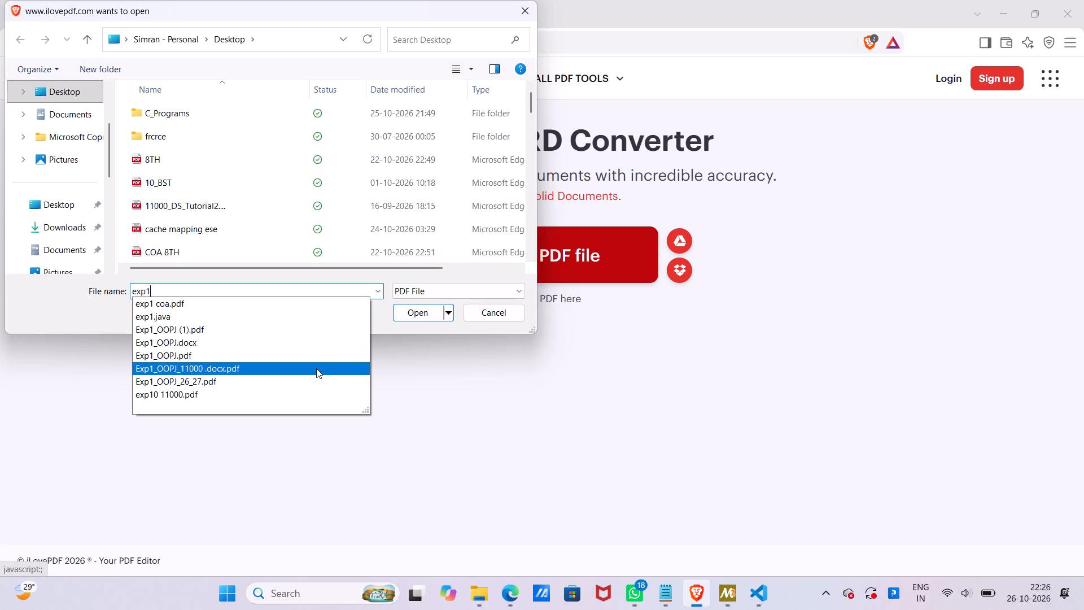
pyautogui.click(416, 311)
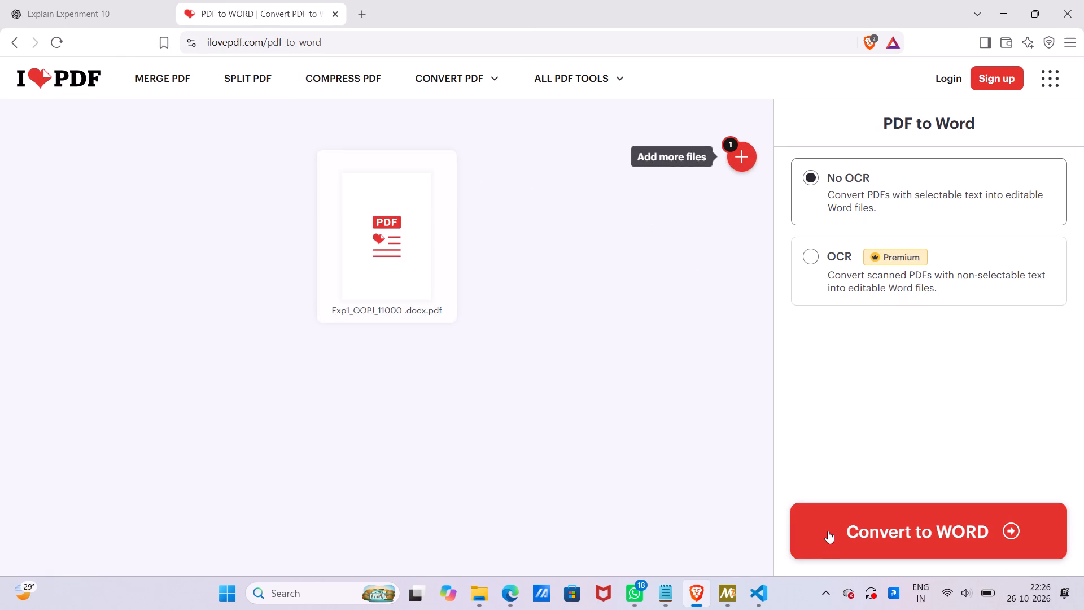
pyautogui.click(823, 544)
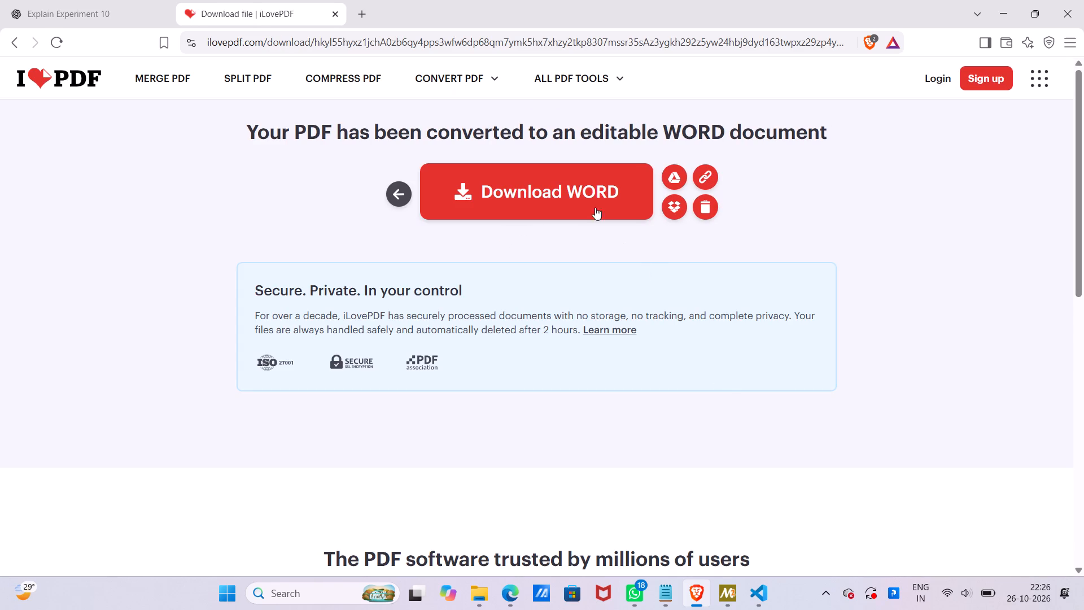
# Save the converted Word document to the Desktop under its suggested name and open it in Microsoft Word.
pyautogui.click(578, 190)
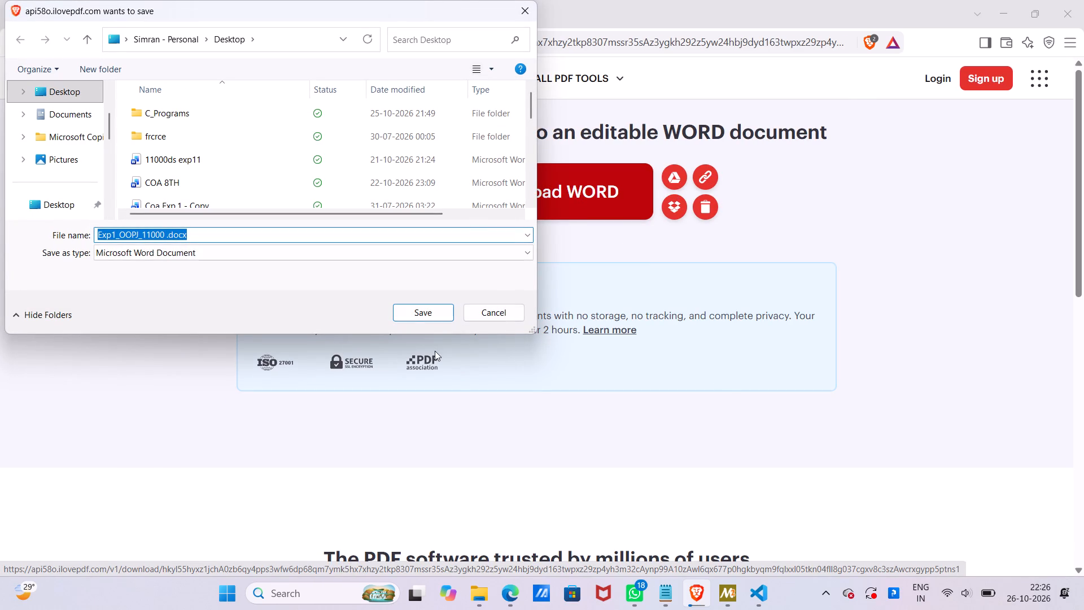
pyautogui.click(409, 313)
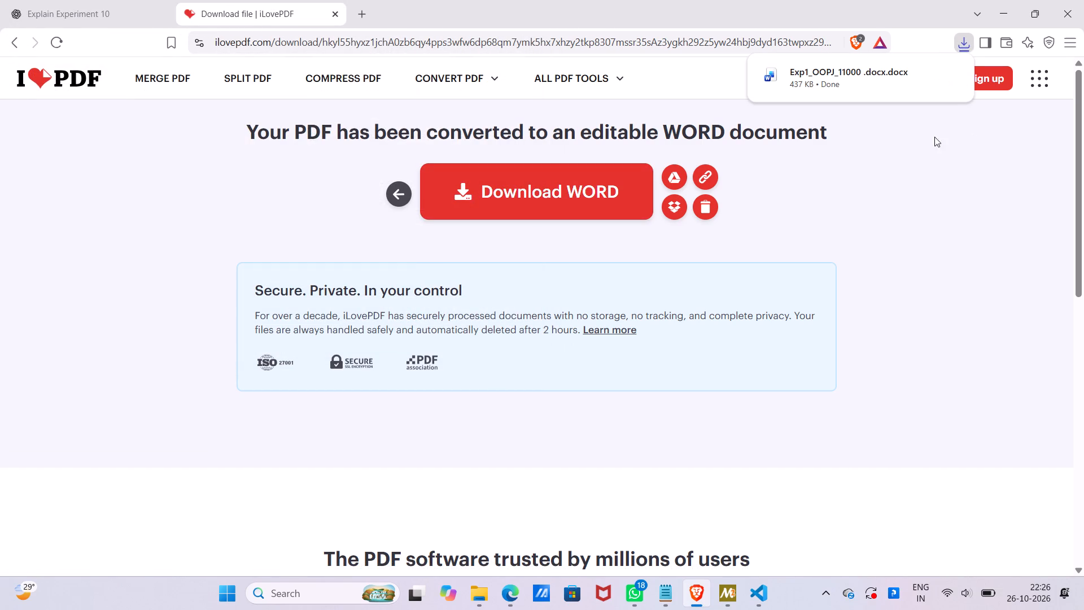
pyautogui.click(821, 75)
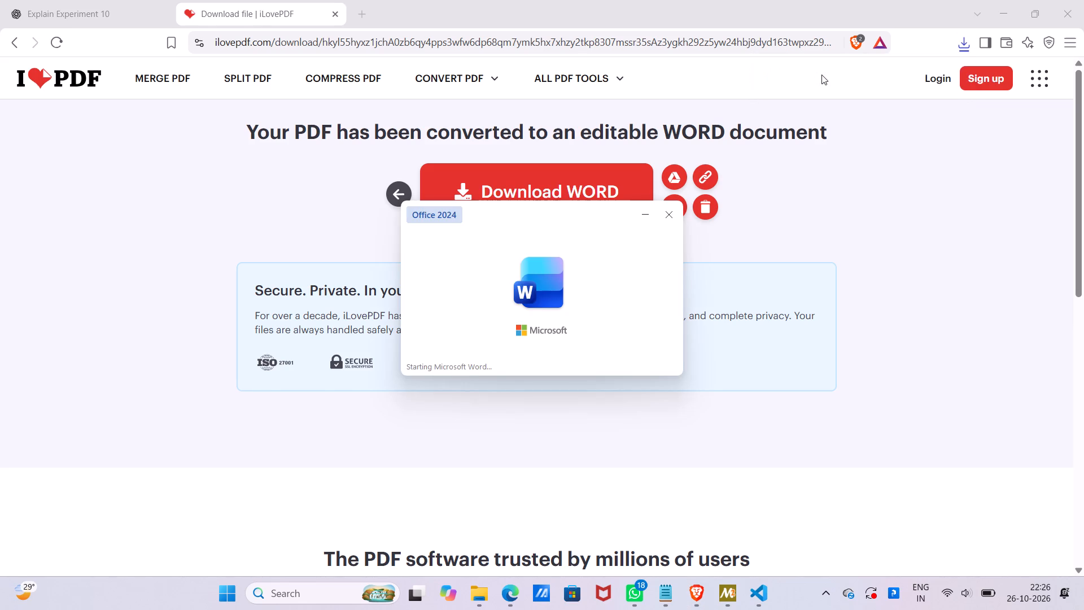
pyautogui.click(832, 81)
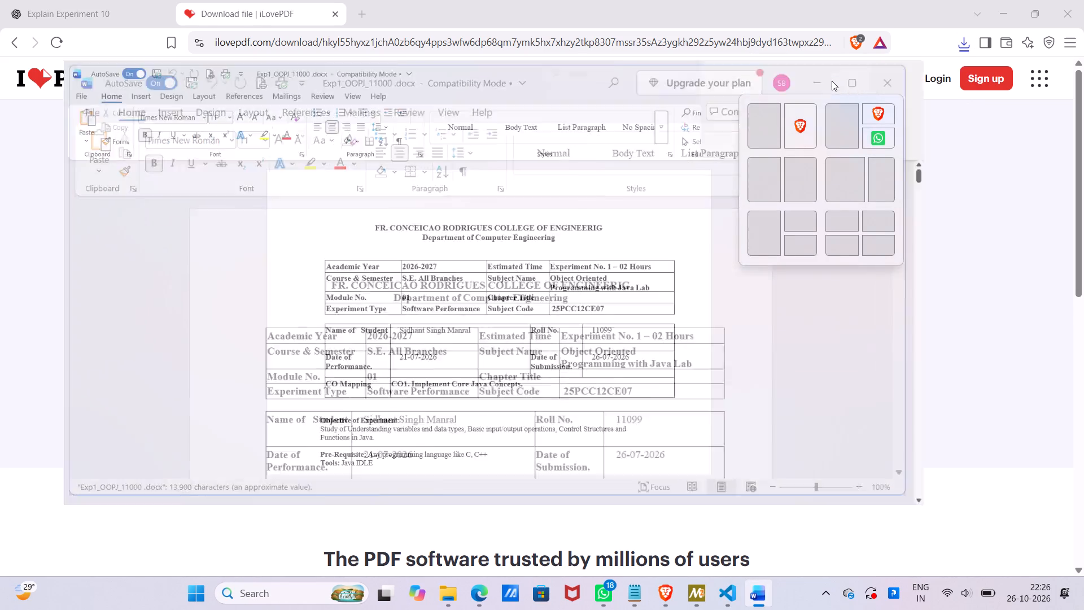
# Replace the entry in the Name of Student cell on the first page with the current student's name.
pyautogui.scroll(-1, 601, 332)
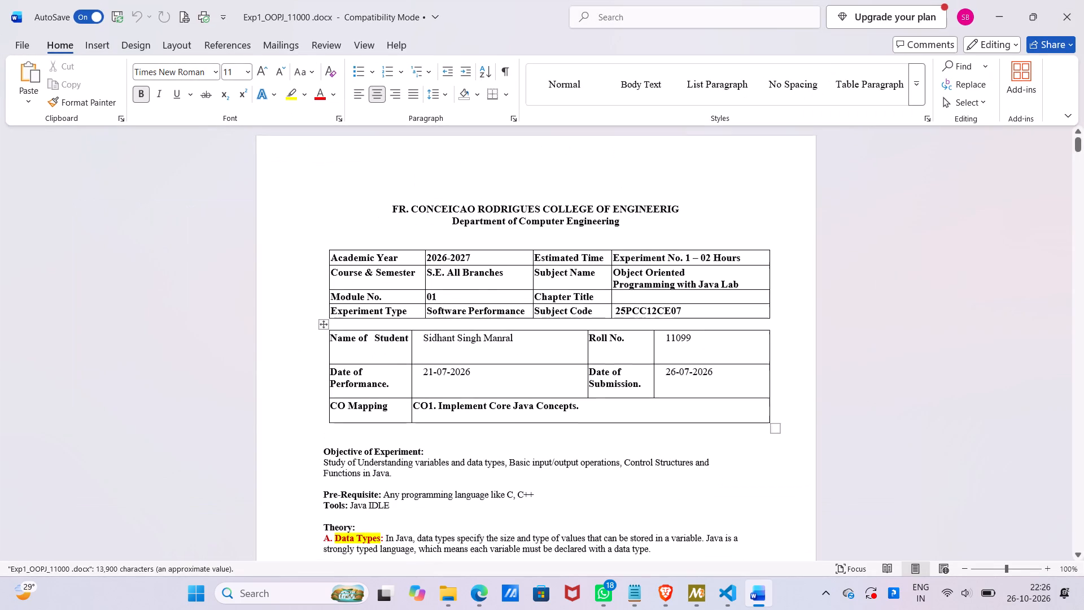
pyautogui.scroll(-1, 601, 332)
pyautogui.scroll(1, 601, 332)
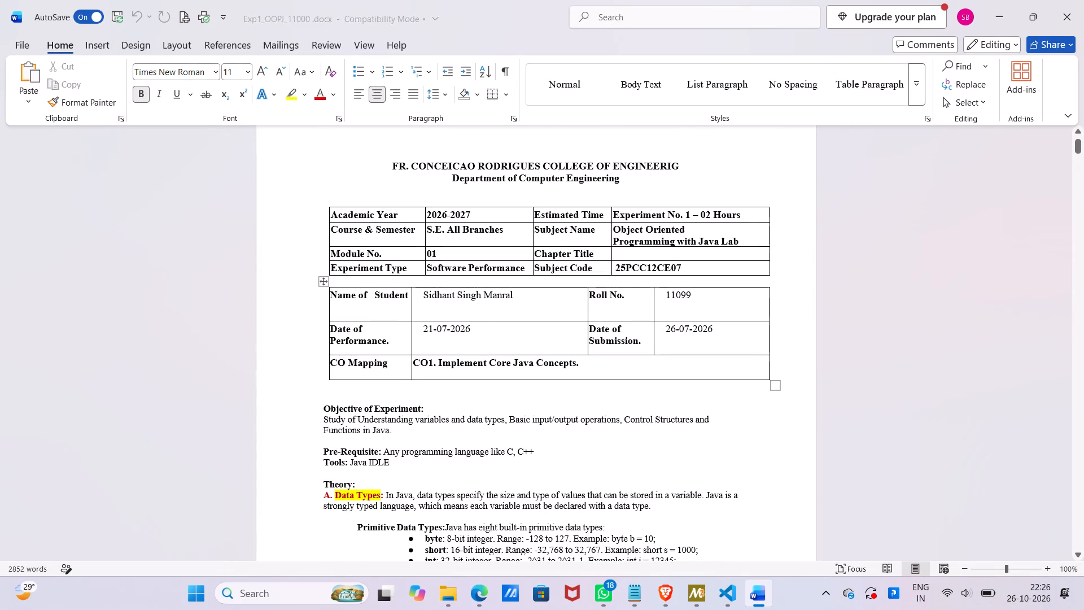
pyautogui.click(527, 299)
pyautogui.press('BackSpace')
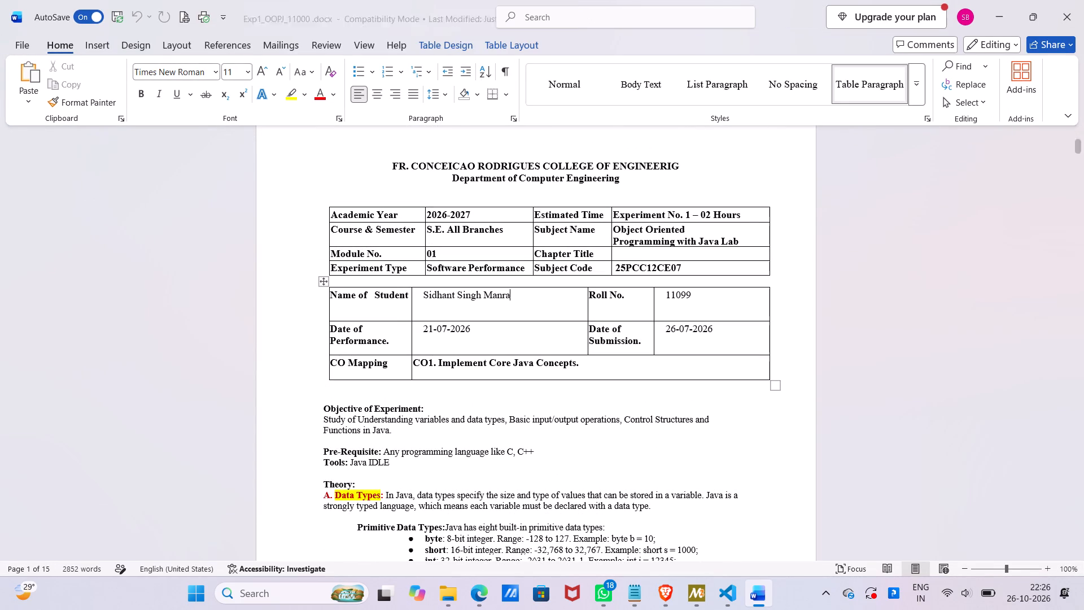
pyautogui.press('BackSpace')
pyautogui.press('BackSpace')
pyautogui.press('BackSpace')
pyautogui.press('BackSpace')
pyautogui.press('BackSpace')
pyautogui.press('BackSpace')
pyautogui.press('BackSpace')
pyautogui.press('BackSpace')
pyautogui.press('BackSpace')
pyautogui.press('BackSpace')
pyautogui.press('BackSpace')
pyautogui.press('BackSpace')
pyautogui.press('BackSpace')
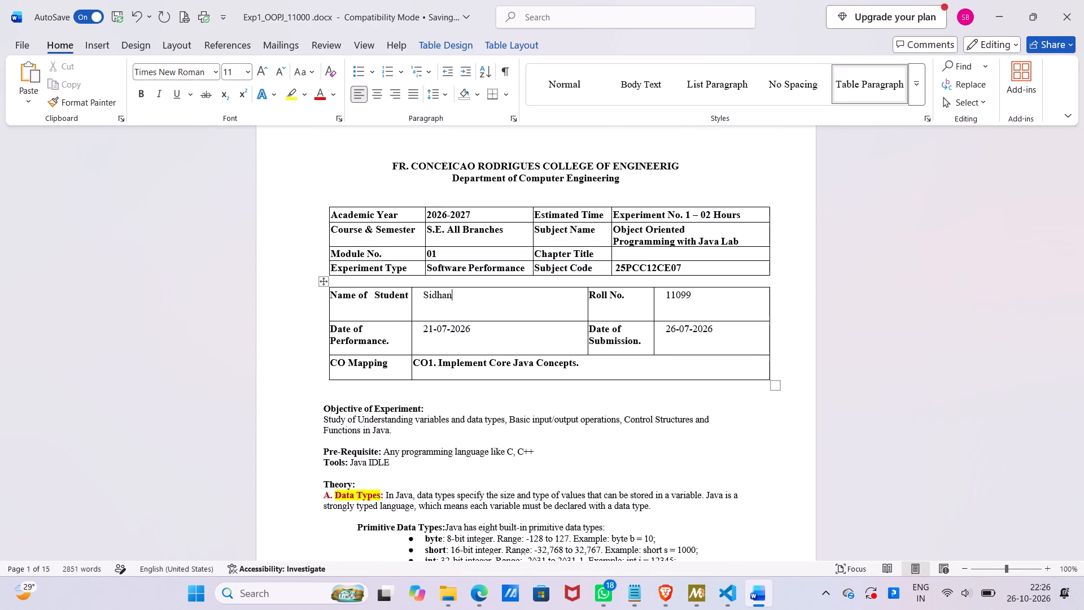
pyautogui.press('BackSpace')
pyautogui.press('BackSpace')
pyautogui.press('BackSpace')
pyautogui.press('BackSpace')
pyautogui.write('mran')
pyautogui.press('space')
pyautogui.press('b')
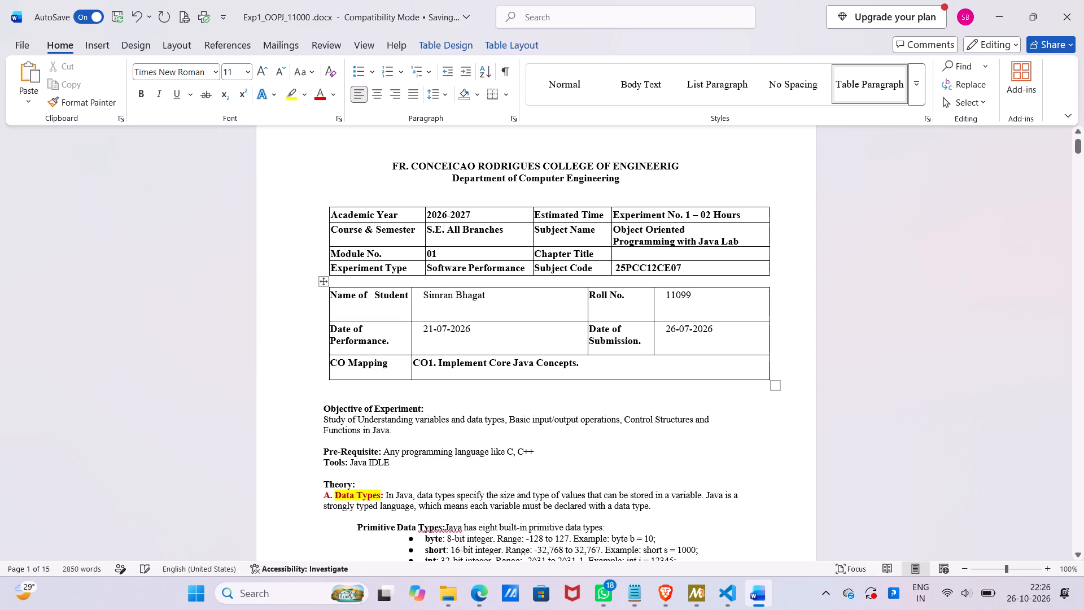
# Replace the last two digits in the Roll No. cell so it holds the current student's roll number.
pyautogui.click(709, 298)
pyautogui.press('BackSpace')
pyautogui.press('BackSpace')
pyautogui.write('00')
# Clear the Date of Submission cell in the student details table.
pyautogui.click(711, 330)
pyautogui.press('BackSpace')
pyautogui.press('BackSpace')
pyautogui.press('BackSpace')
pyautogui.press('BackSpace')
pyautogui.press('BackSpace')
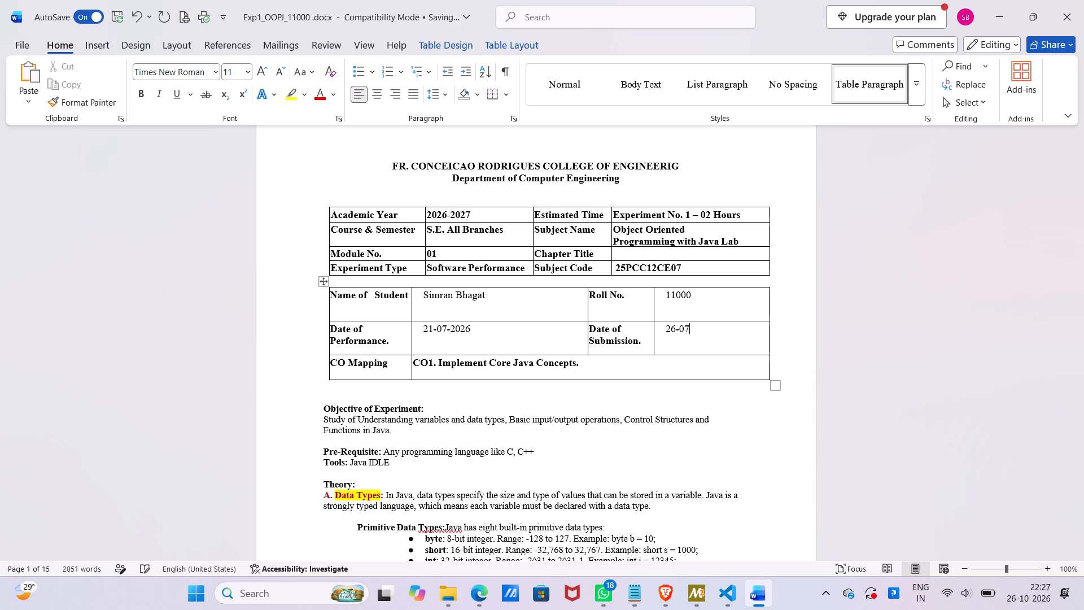
pyautogui.press('BackSpace')
pyautogui.press('BackSpace')
pyautogui.press('BackSpace')
pyautogui.press('BackSpace')
pyautogui.press('BackSpace')
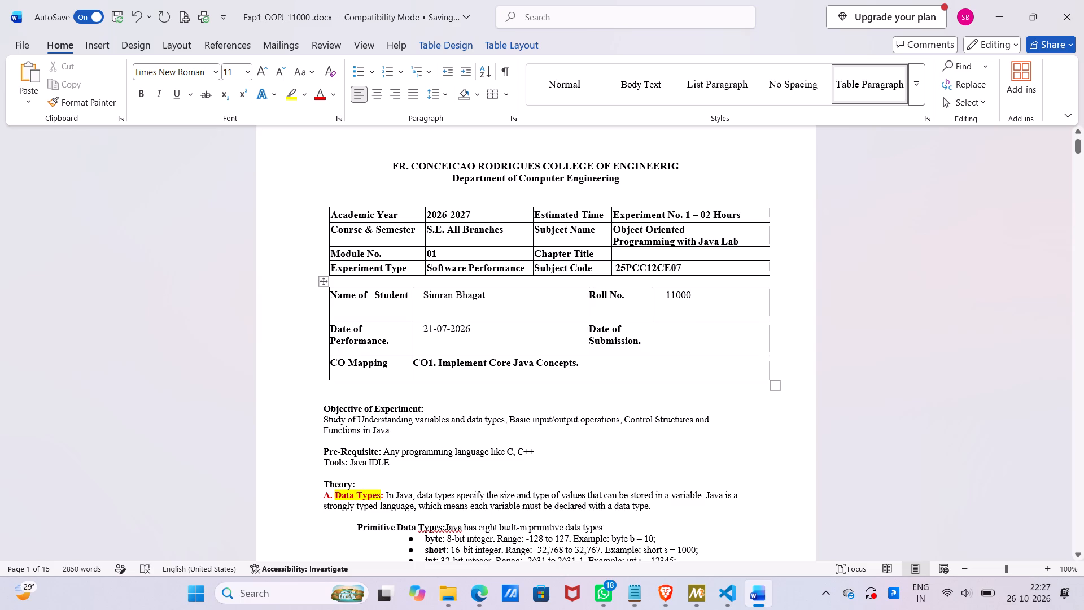
# Clear the Date of Performance cell in the student details table.
pyautogui.click(493, 322)
pyautogui.click(472, 333)
pyautogui.press('BackSpace')
pyautogui.press('BackSpace')
pyautogui.press('BackSpace')
pyautogui.press('BackSpace')
pyautogui.press('BackSpace')
pyautogui.press('BackSpace')
pyautogui.press('BackSpace')
pyautogui.press('BackSpace')
pyautogui.press('BackSpace')
pyautogui.press('BackSpace')
# Review the report's theory sections, from the student details table through data types, input and output, control structures, methods and arrays.
pyautogui.scroll(-1, 546, 437)
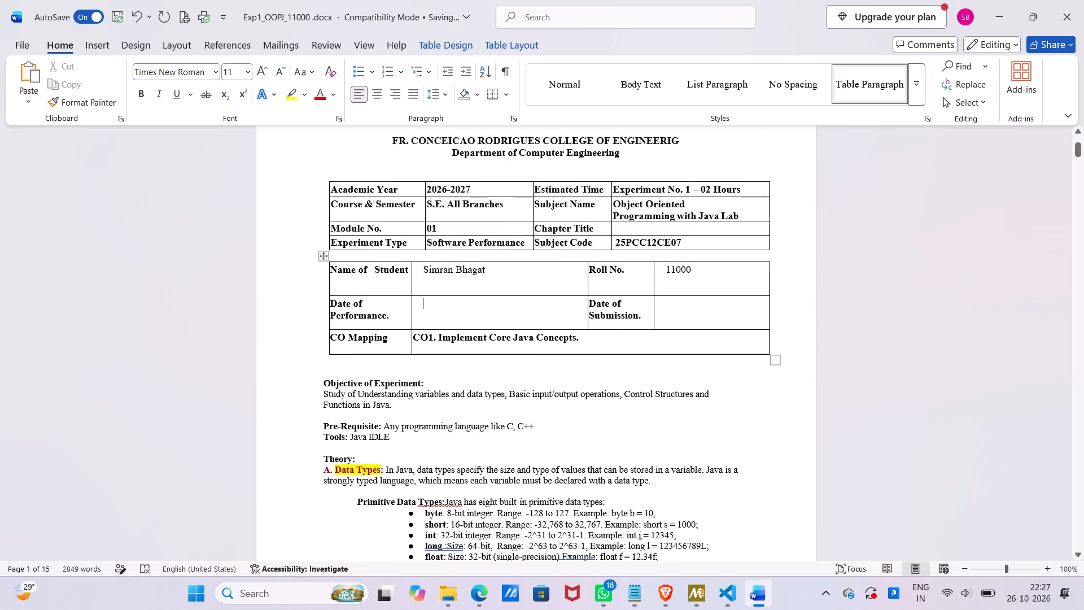
pyautogui.scroll(-3, 546, 437)
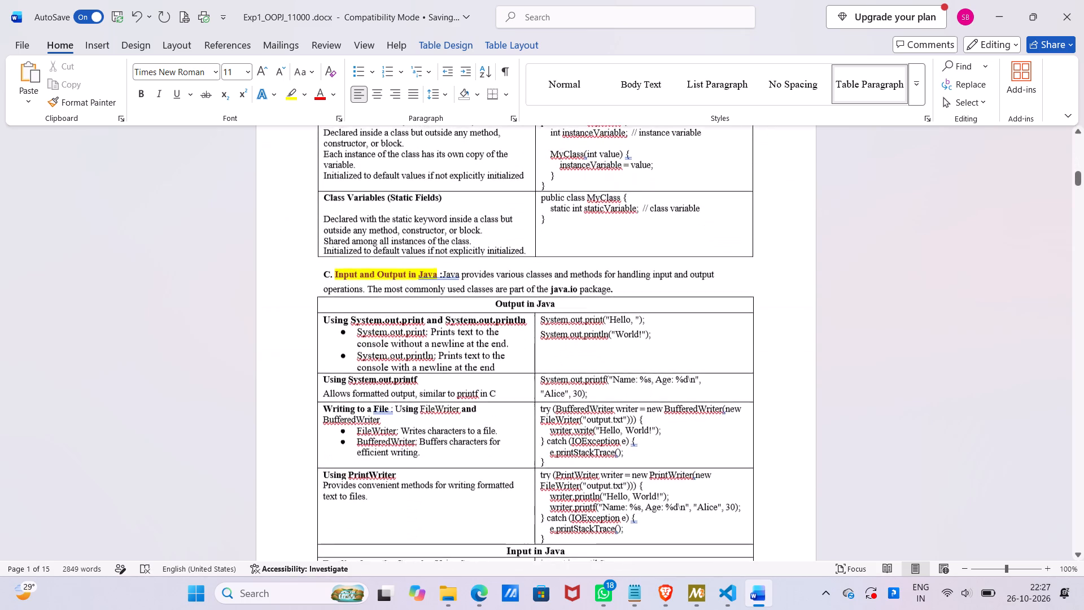
pyautogui.scroll(-2, 546, 437)
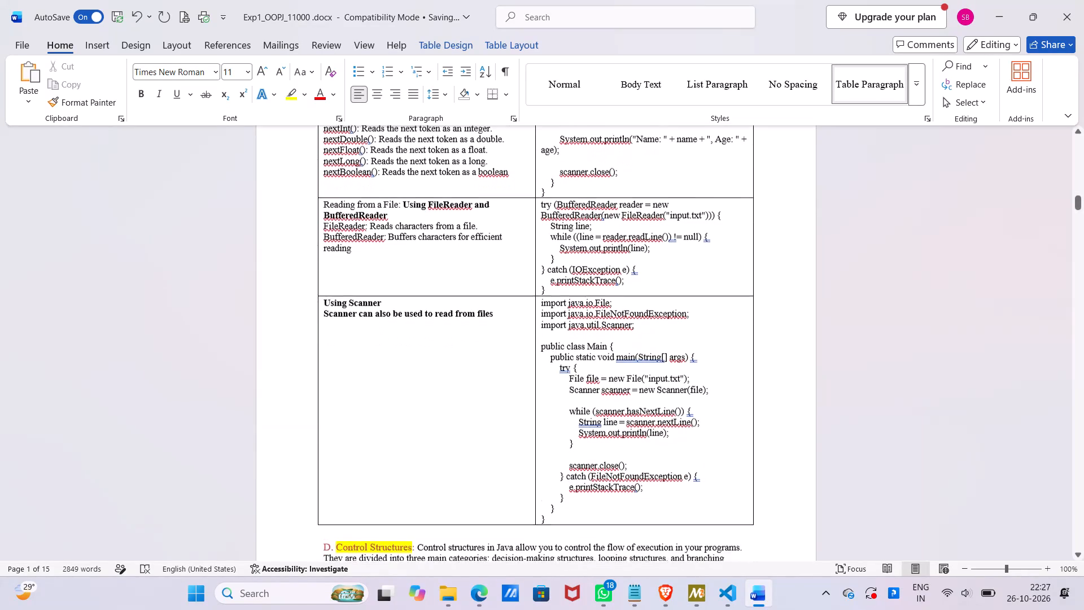
pyautogui.scroll(-4, 546, 437)
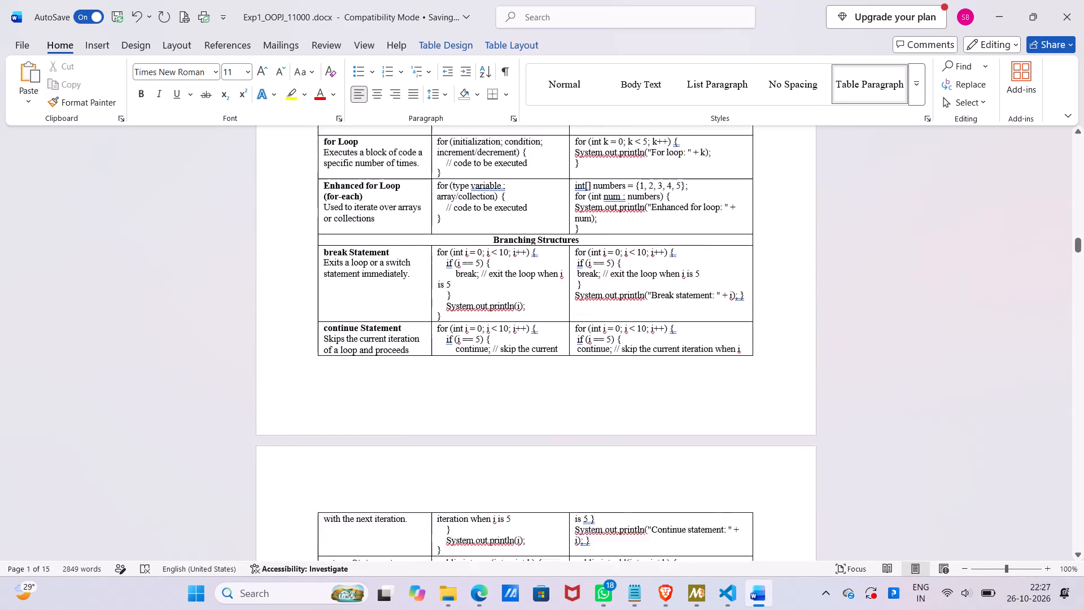
pyautogui.scroll(-3, 546, 437)
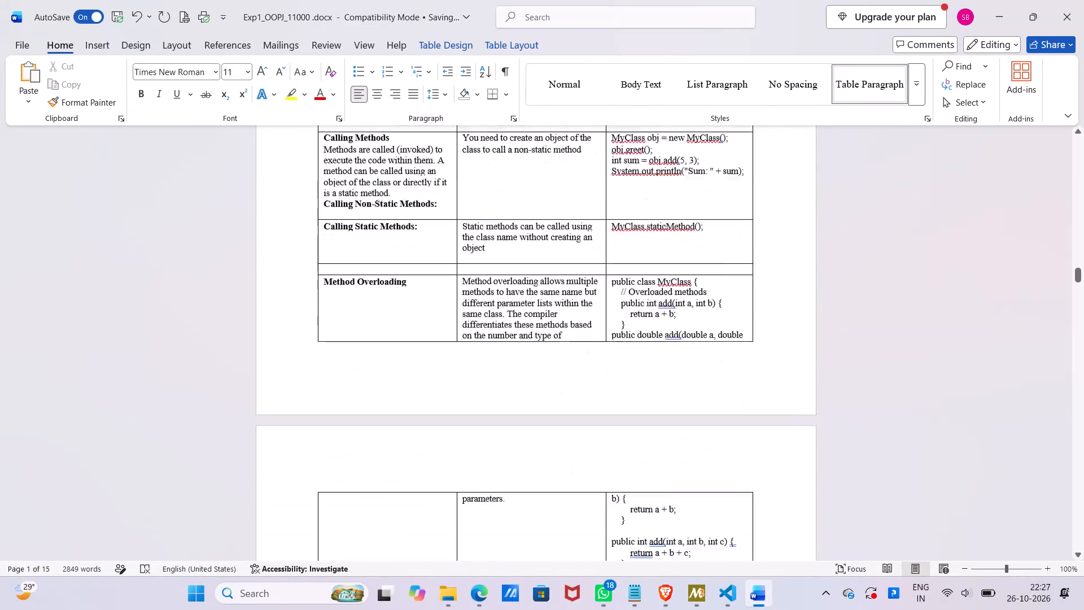
pyautogui.scroll(-4, 546, 437)
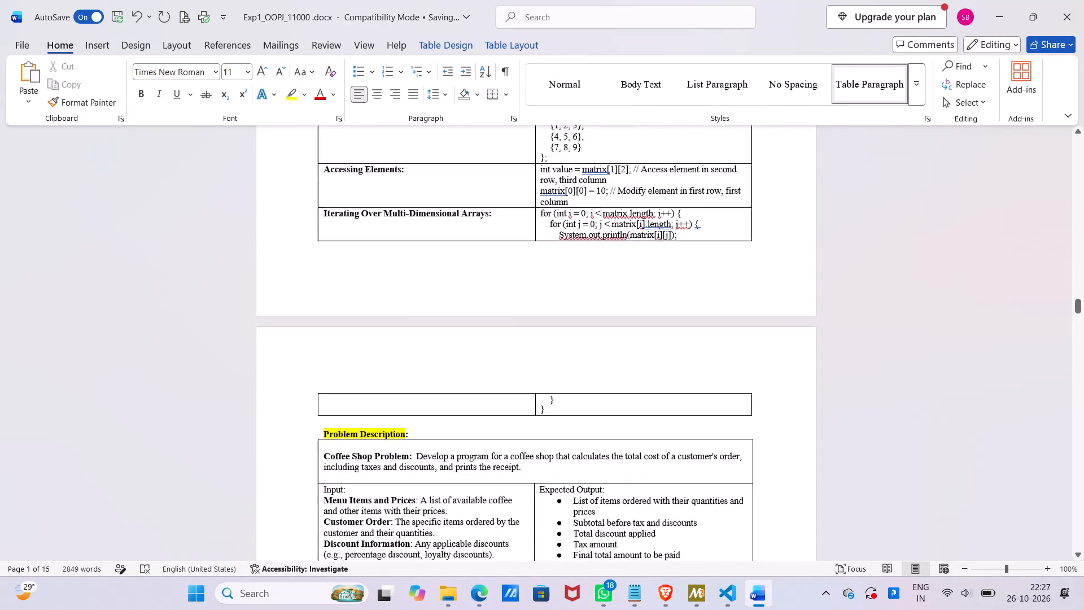
# Read the Post Lab Questions and their answers, covering the grade calculator and banking system programs.
pyautogui.scroll(-1, 546, 437)
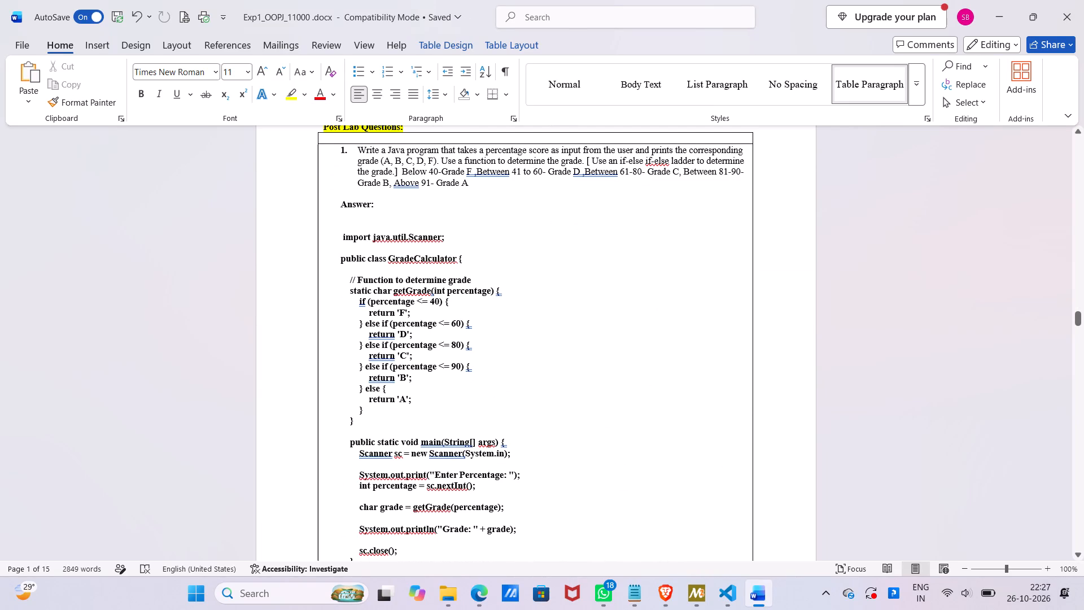
pyautogui.scroll(-1, 525, 358)
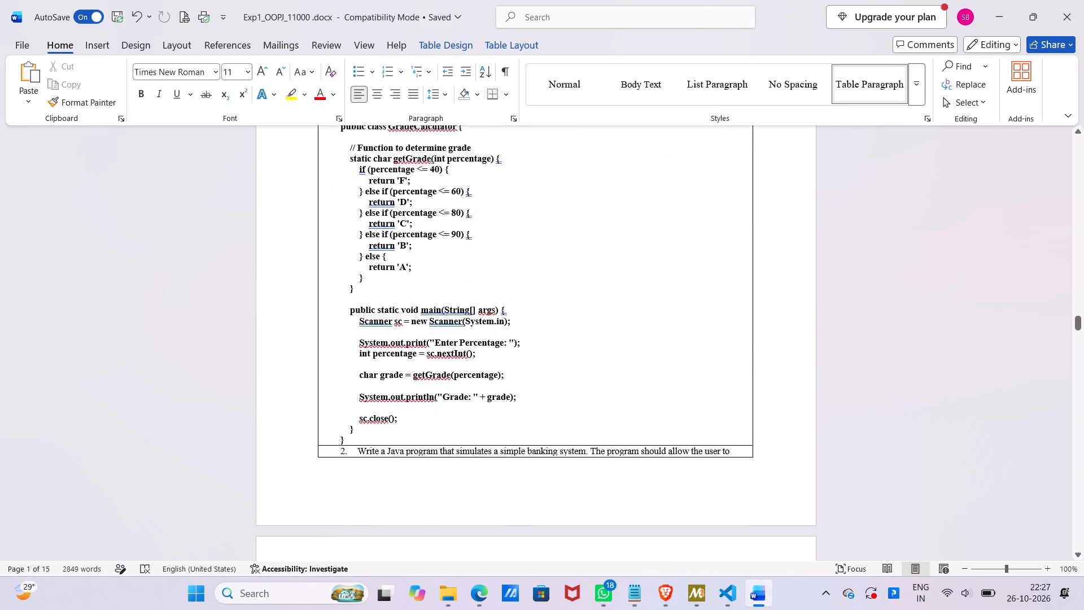
pyautogui.scroll(-2, 525, 358)
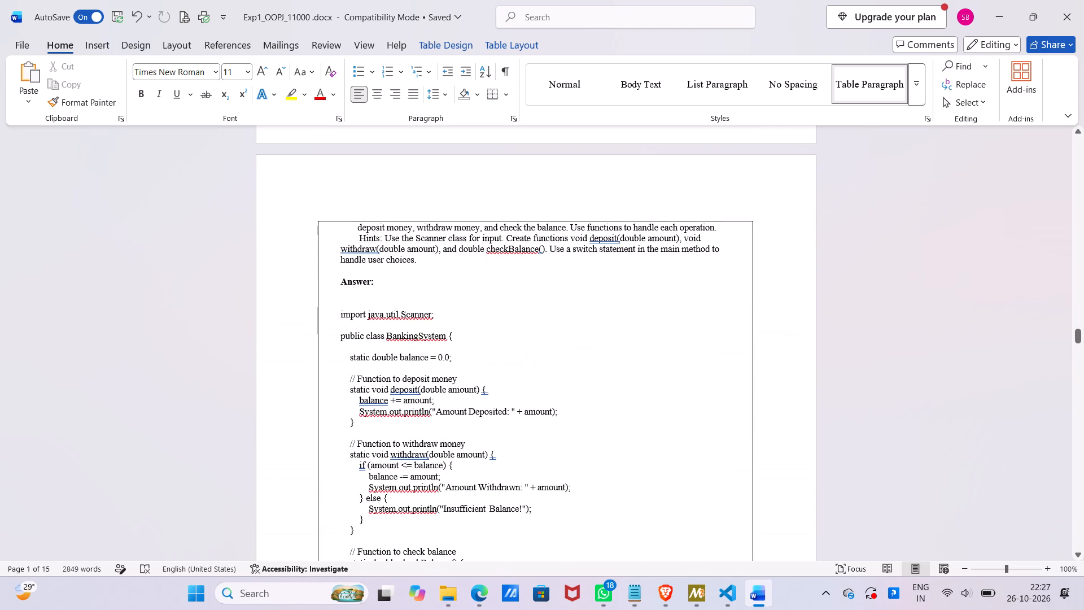
pyautogui.scroll(-2, 525, 358)
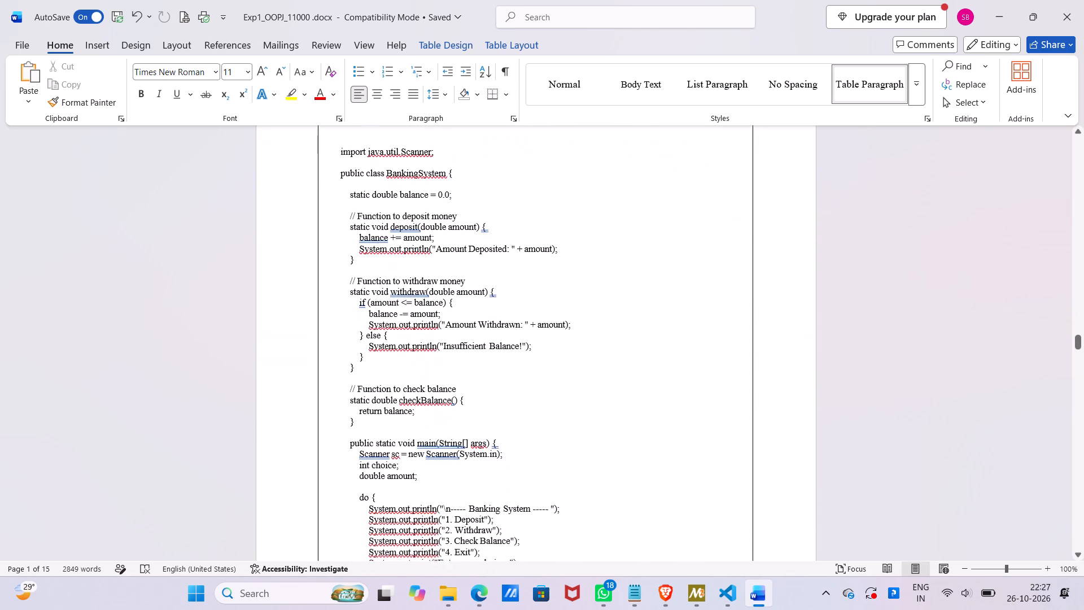
pyautogui.scroll(-3, 525, 358)
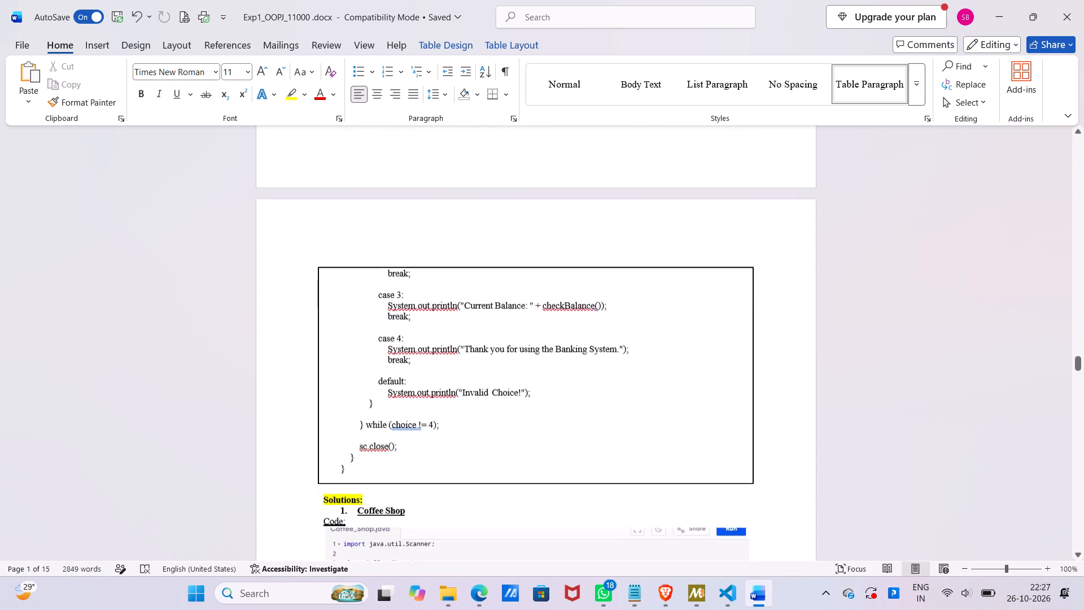
# Review the Coffee Shop code and output images in the Solutions section.
pyautogui.scroll(-2, 525, 358)
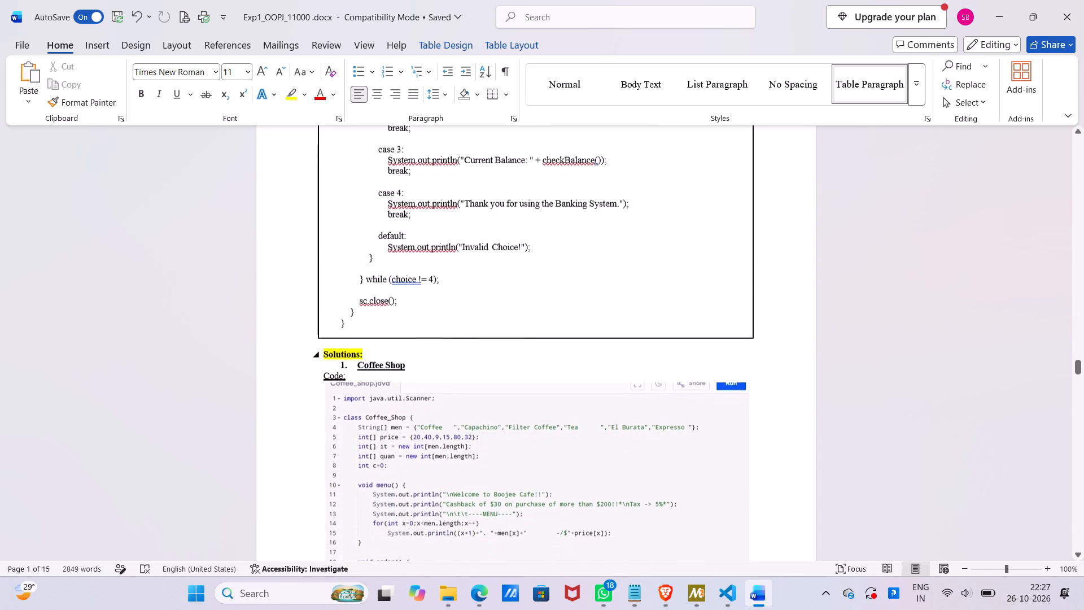
pyautogui.scroll(-1, 525, 358)
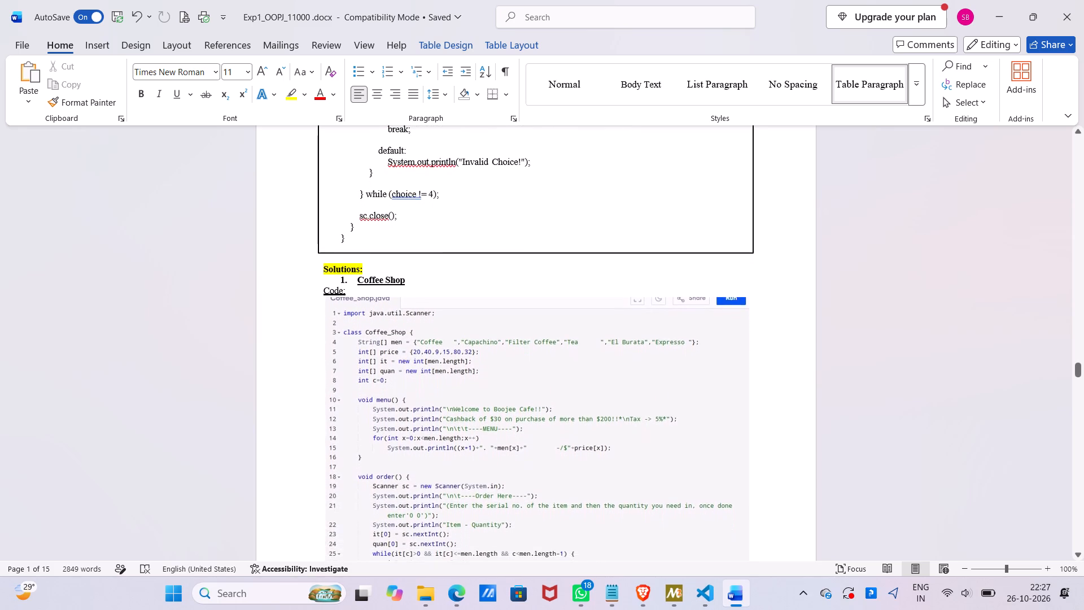
pyautogui.scroll(-1, 525, 358)
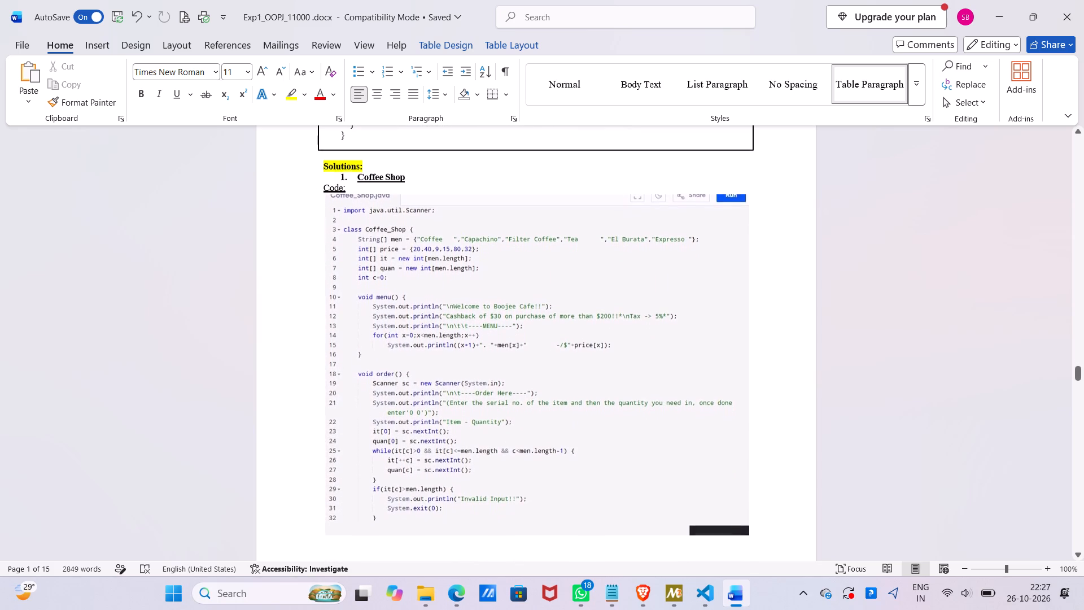
pyautogui.scroll(-2, 525, 358)
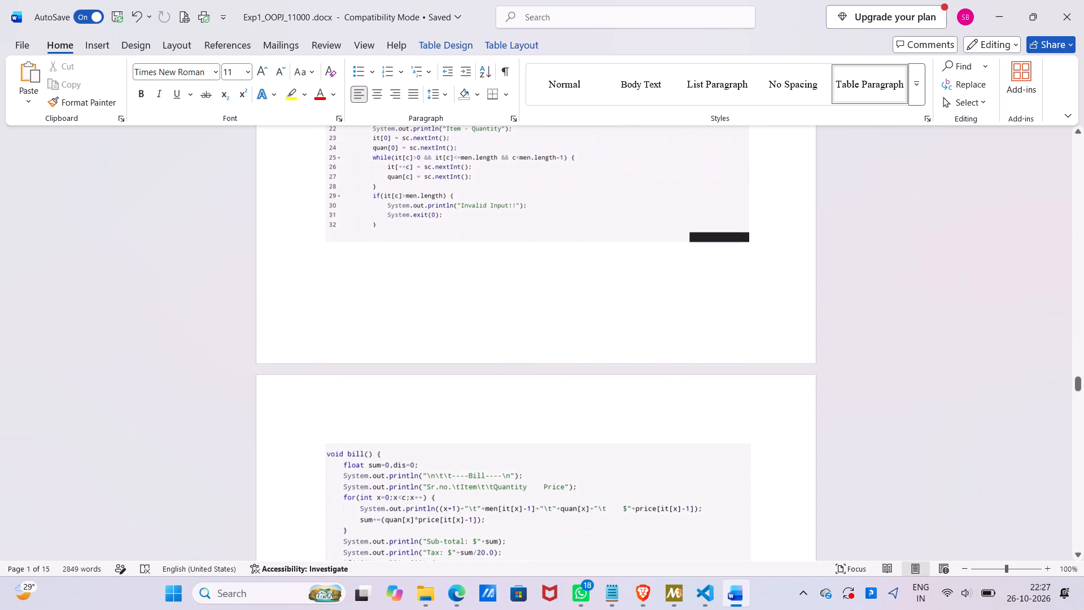
pyautogui.scroll(-2, 525, 358)
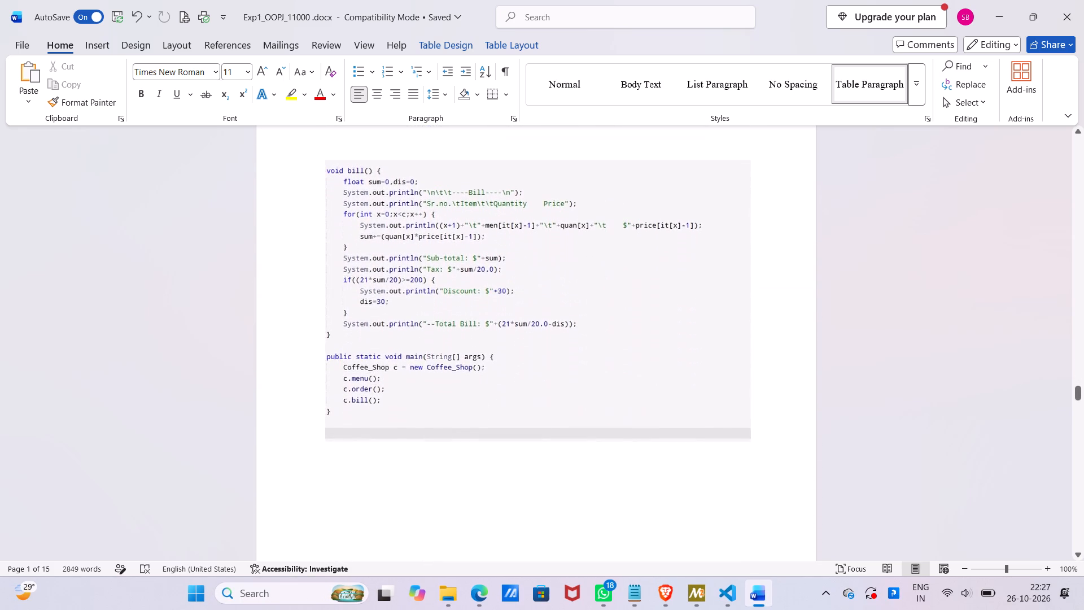
pyautogui.scroll(-2, 525, 358)
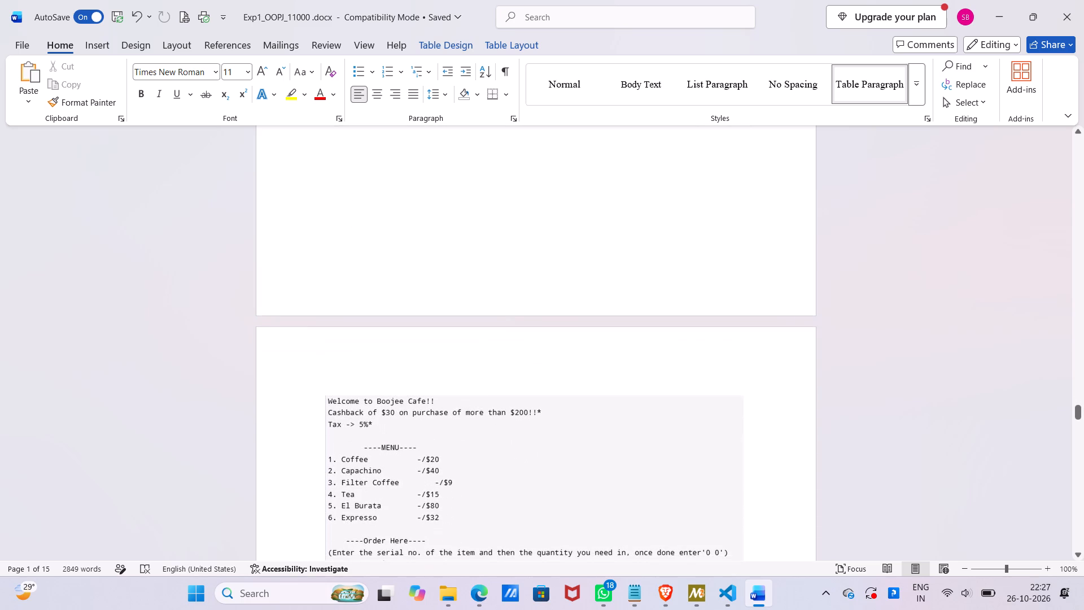
pyautogui.scroll(-2, 525, 358)
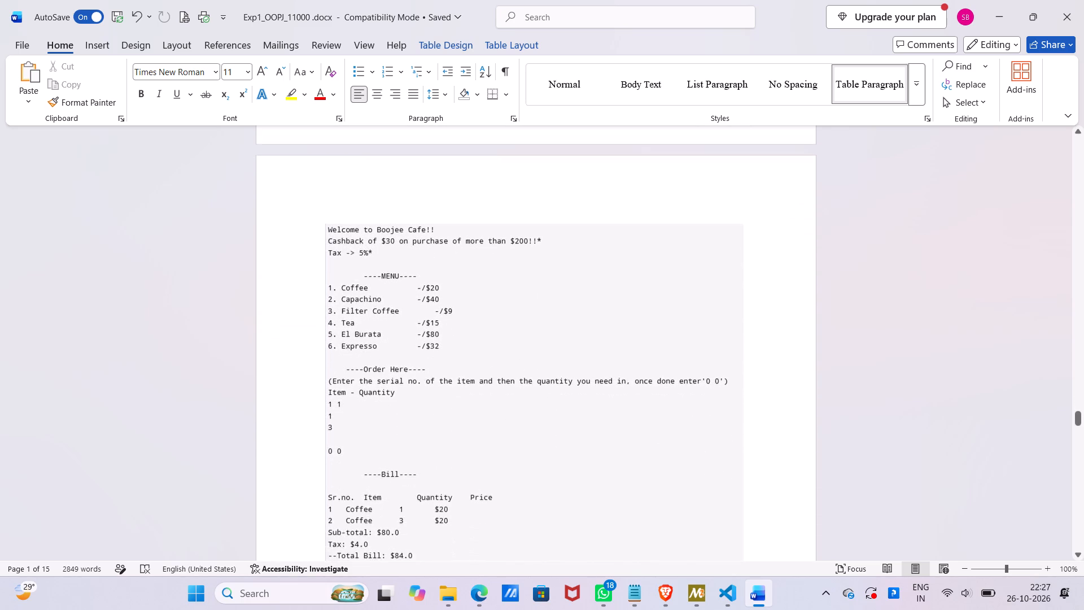
pyautogui.scroll(-3, 525, 358)
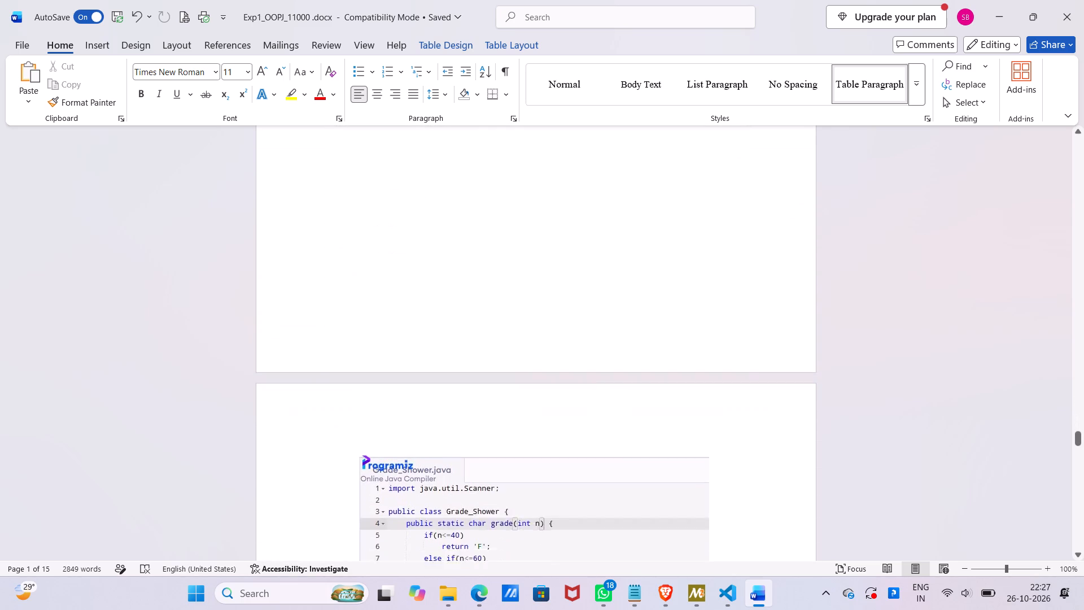
# Examine the Grade_Shower and Banking System code and output images in the Solutions section.
pyautogui.scroll(-2, 525, 358)
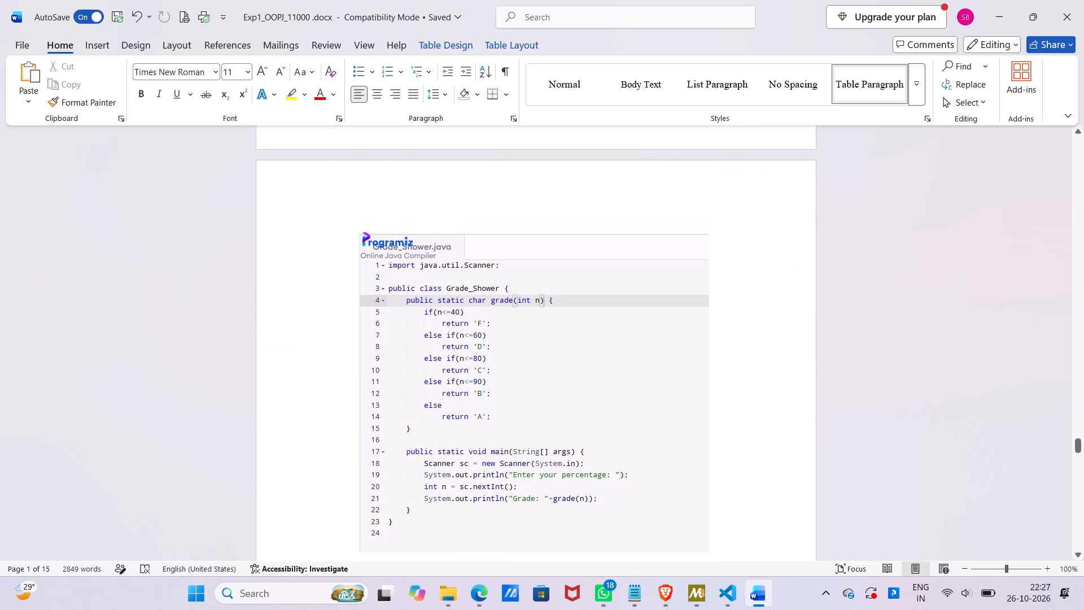
pyautogui.scroll(-2, 525, 358)
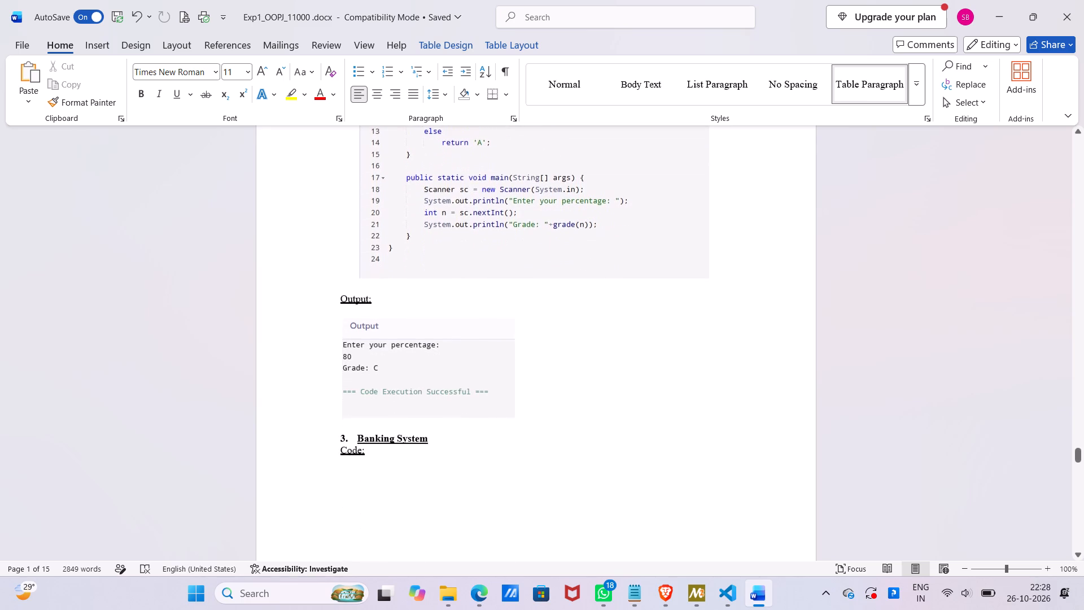
pyautogui.scroll(-2, 525, 358)
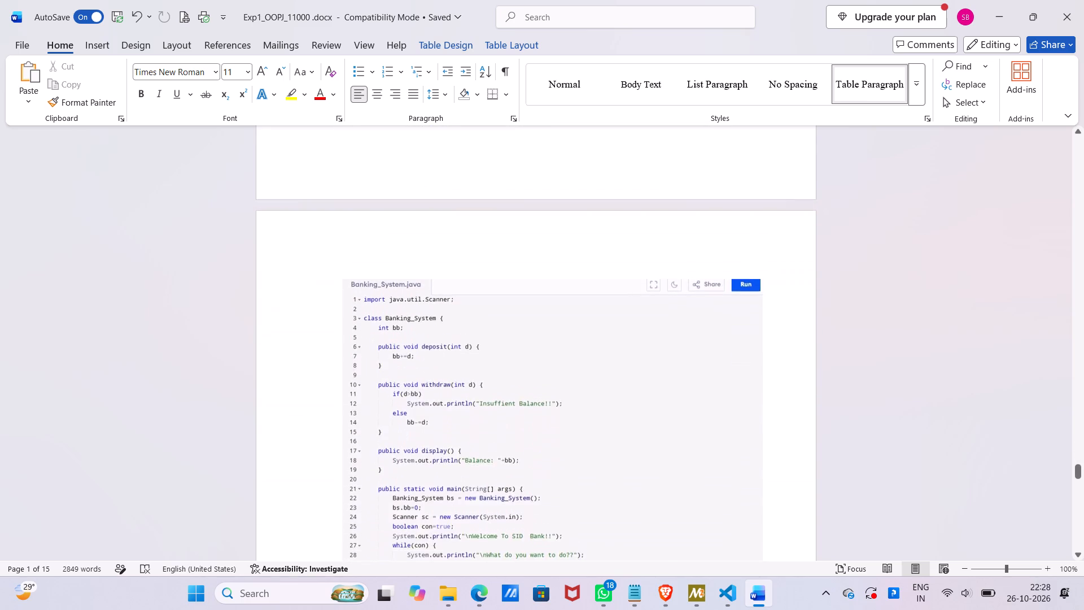
pyautogui.scroll(-3, 525, 358)
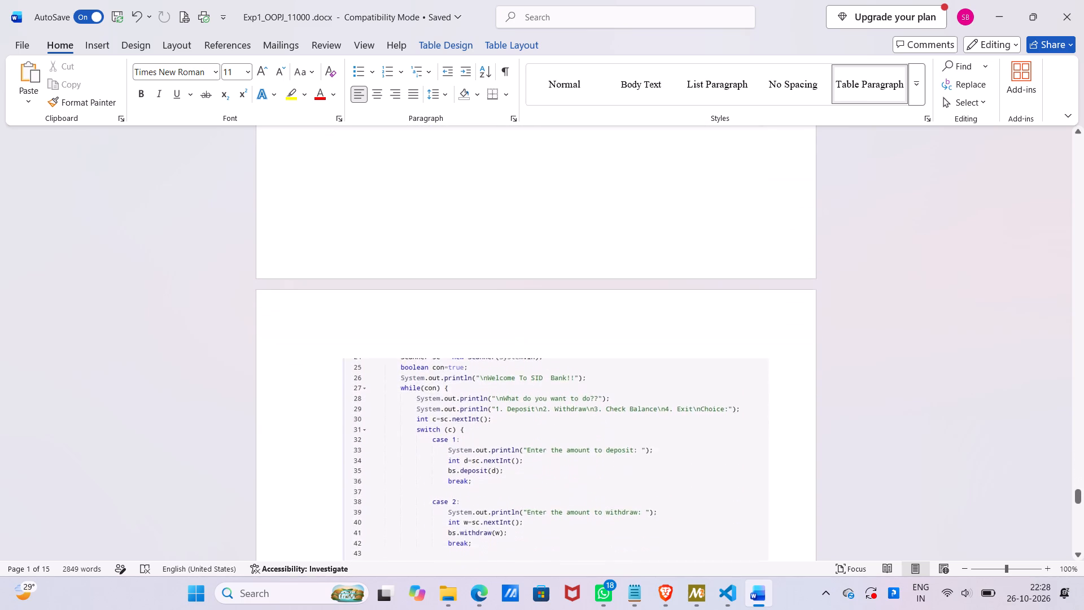
pyautogui.scroll(-3, 525, 358)
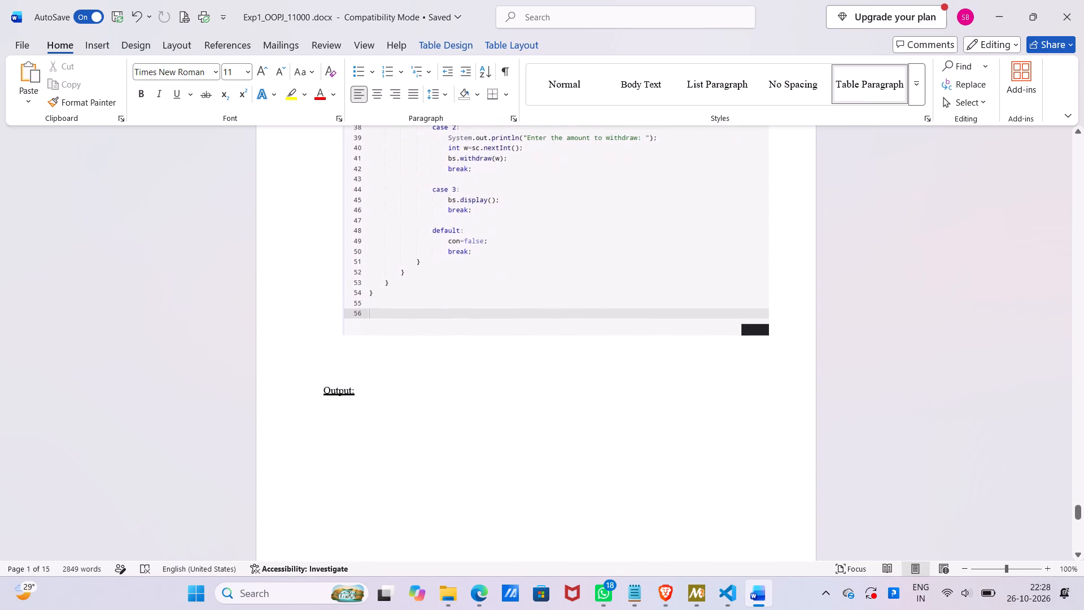
pyautogui.scroll(-3, 525, 358)
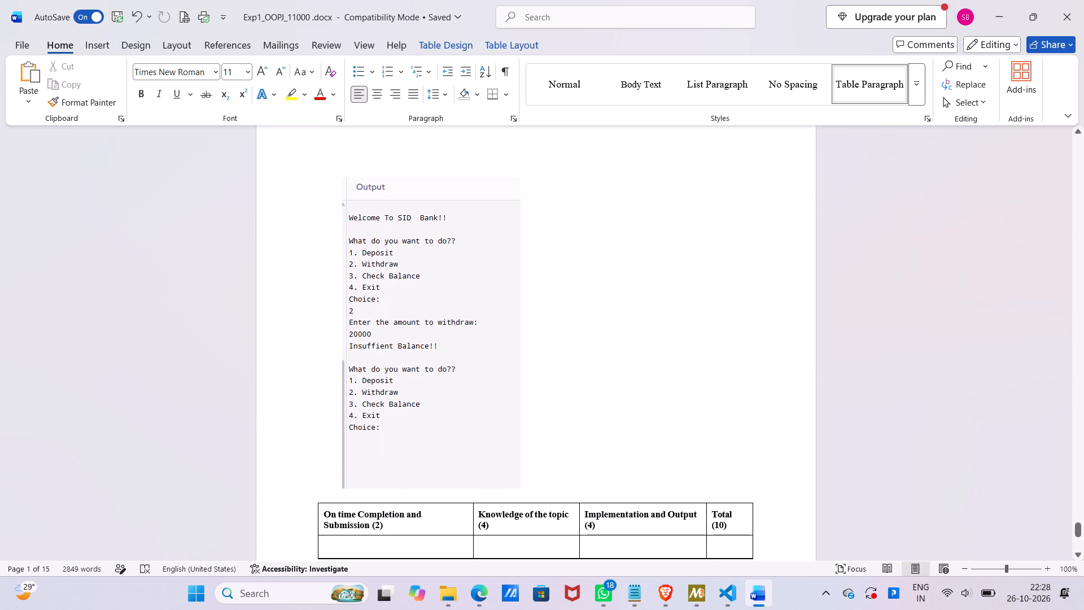
# Recheck the Banking System code and output, and read on through the marks table, References and closing note.
pyautogui.scroll(3, 525, 358)
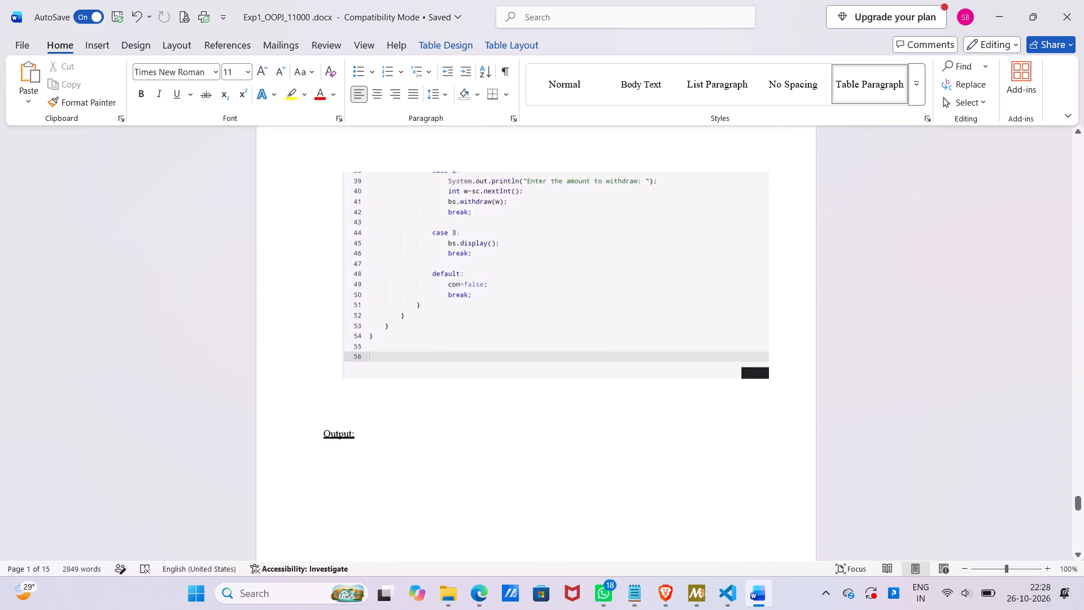
pyautogui.scroll(1, 525, 358)
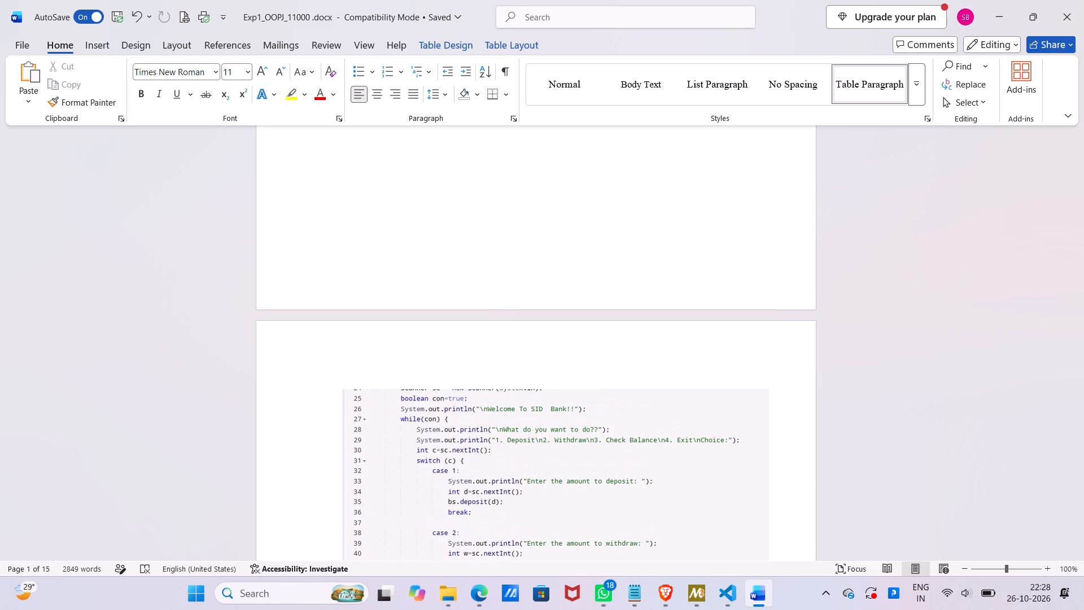
pyautogui.scroll(-3, 525, 358)
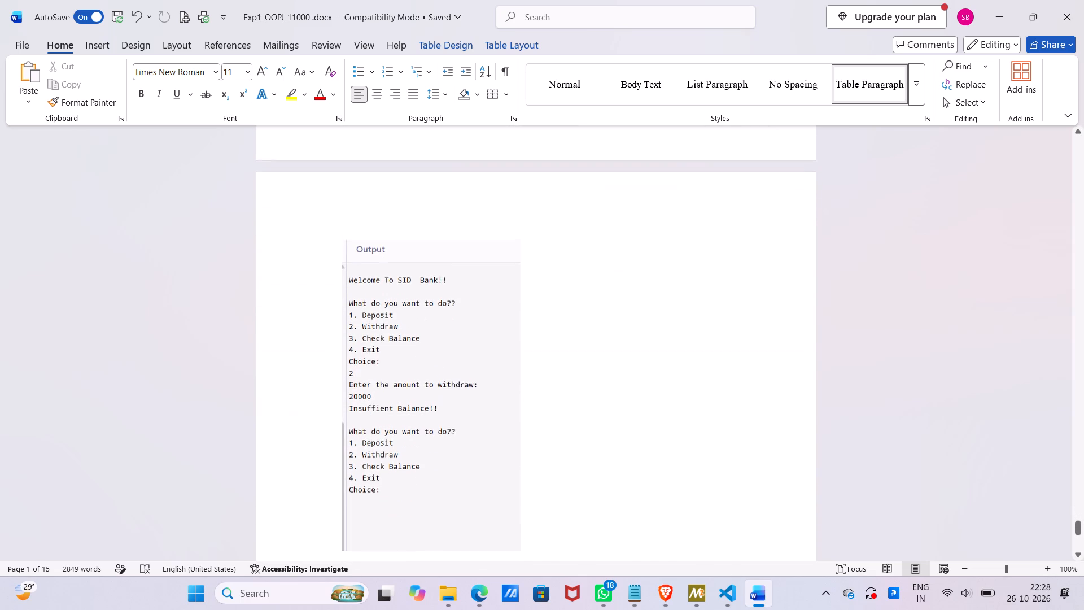
pyautogui.scroll(-1, 525, 358)
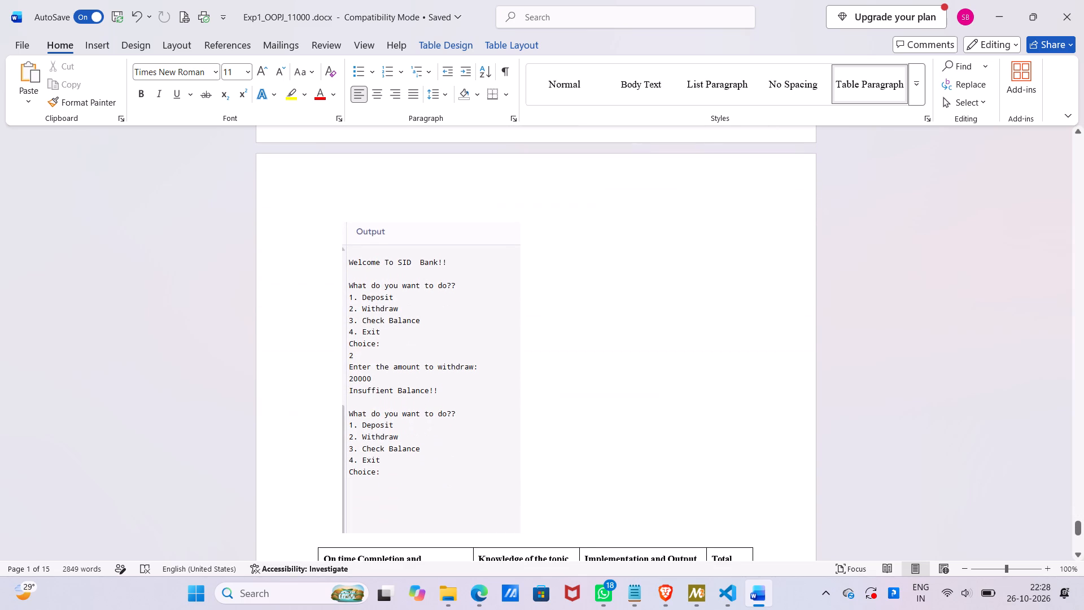
pyautogui.scroll(-1, 525, 358)
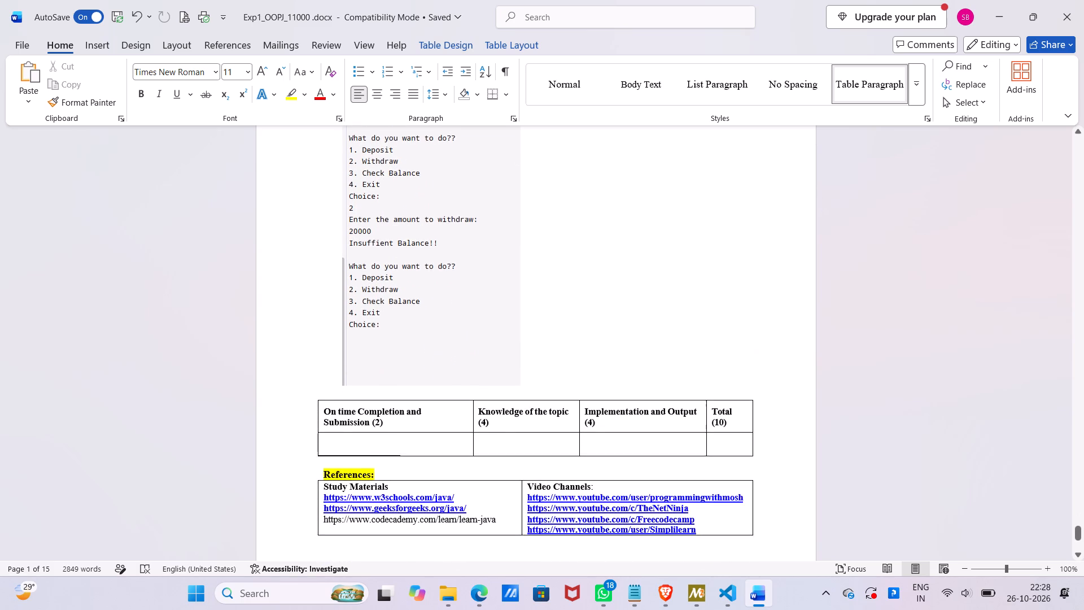
pyautogui.scroll(-2, 525, 358)
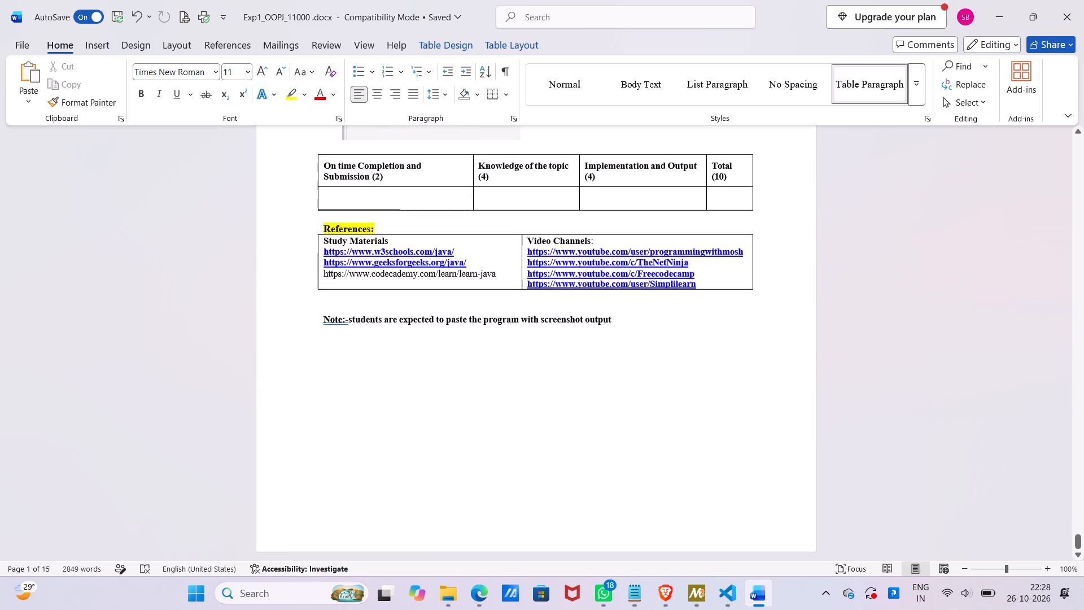
pyautogui.scroll(-2, 525, 358)
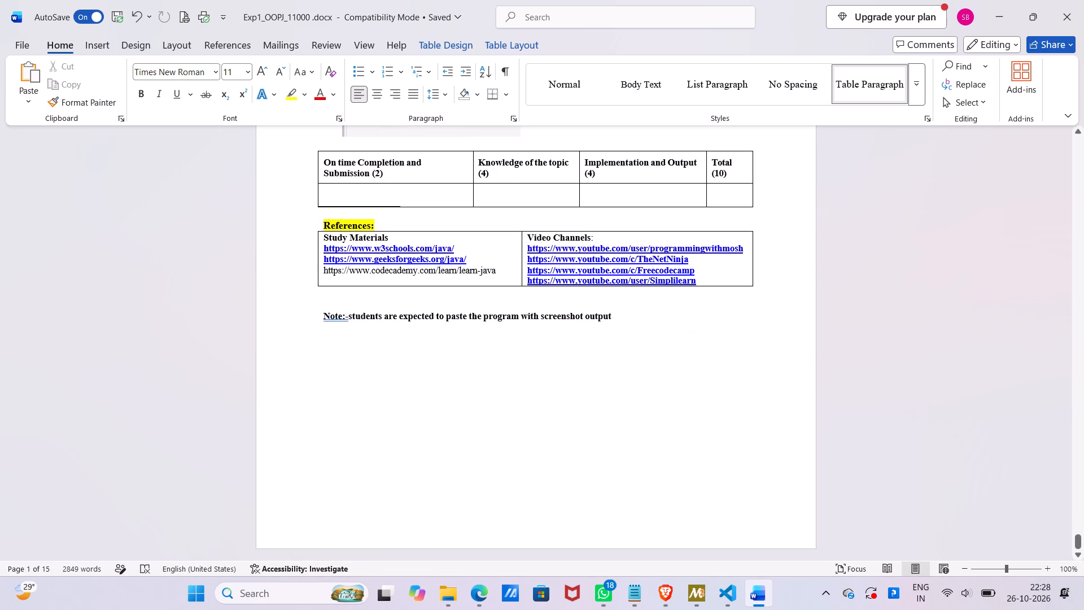
# Save the lab report document.
pyautogui.hotkey('ctrl', 's')
# Switch to Google Classroom in Microsoft Edge and leave the Data Structures Lab class for the home page of classes.
pyautogui.click(479, 599)
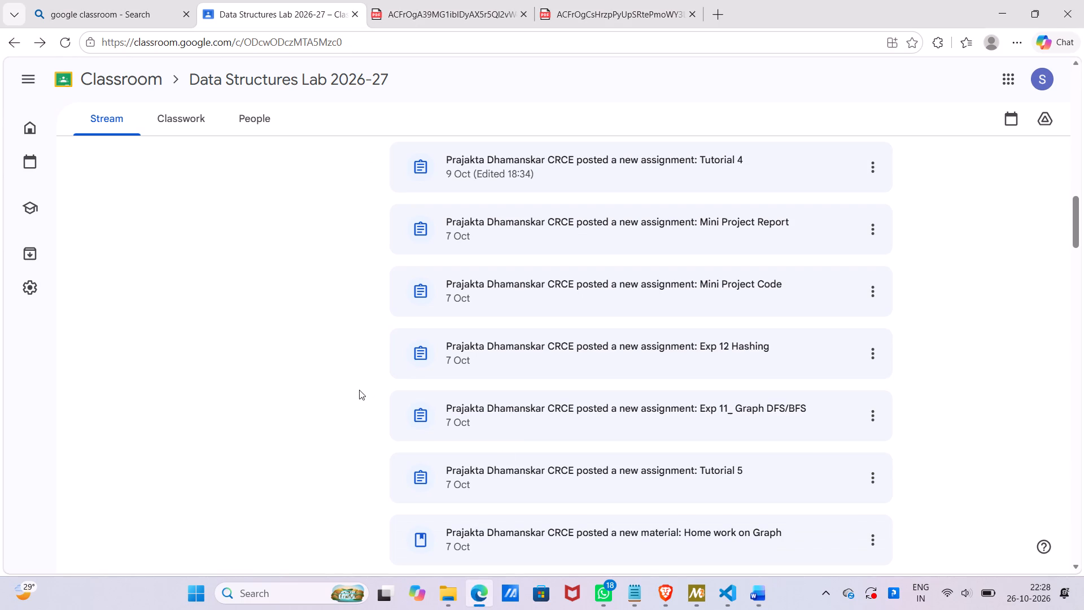
pyautogui.hscroll(11, 359, 390)
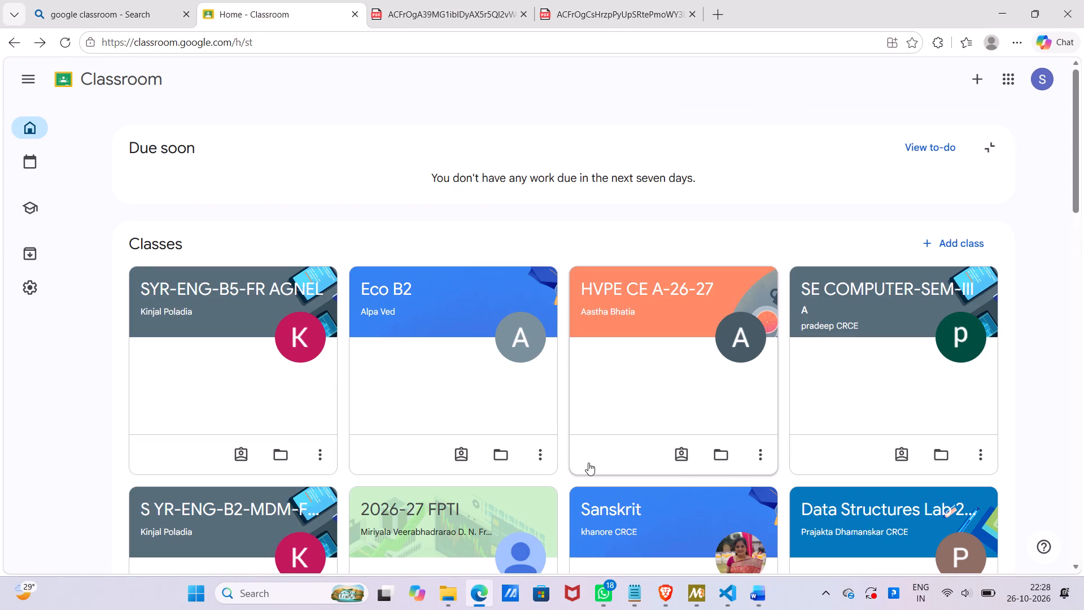
# Open the SEC-A_2026-2027_OOPJ class from the Classroom home page.
pyautogui.scroll(-5, 588, 463)
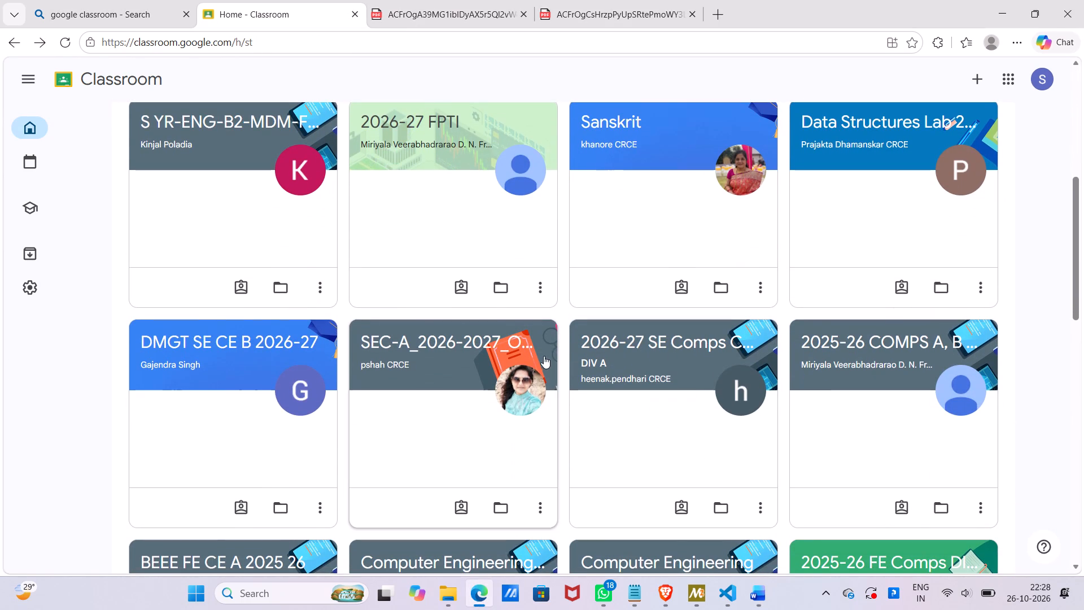
pyautogui.click(496, 338)
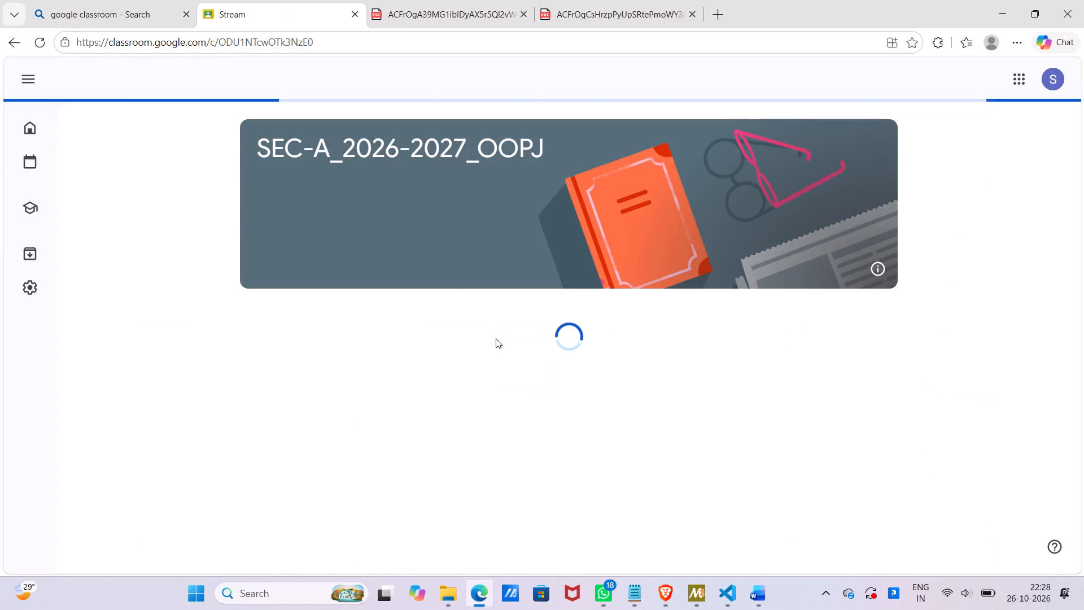
# Find the Exp_1 assignment posted on 21 Jul in the class stream and open its details page.
pyautogui.scroll(-5, 755, 455)
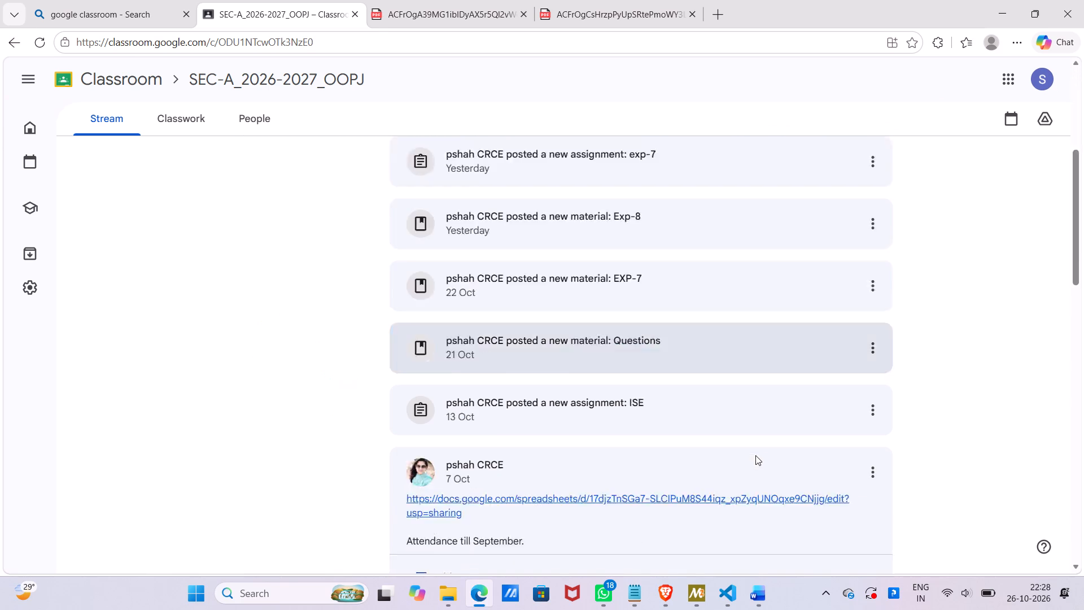
pyautogui.scroll(-12, 755, 455)
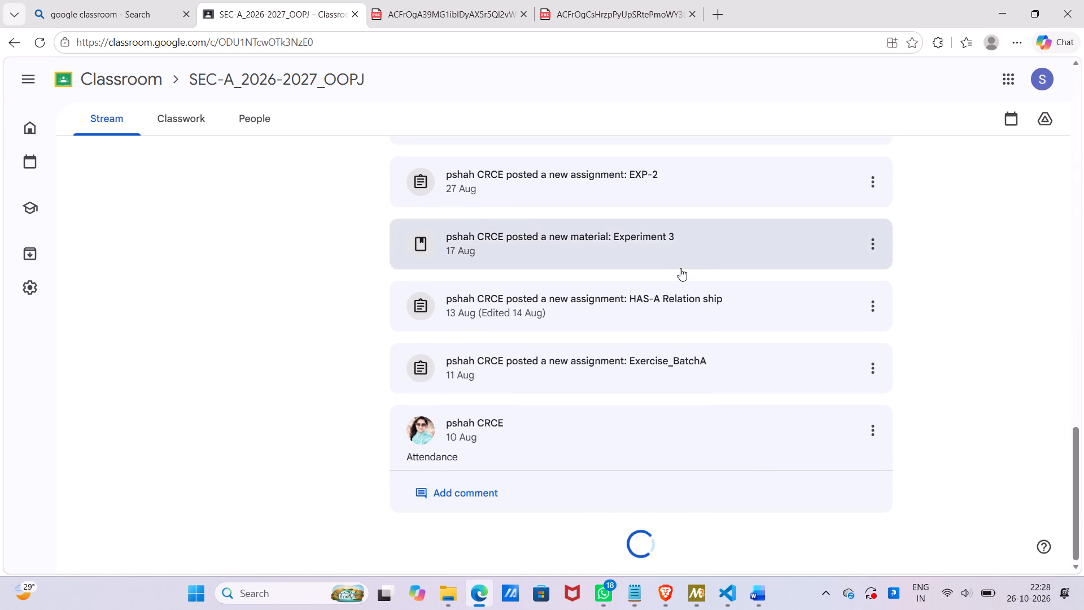
pyautogui.scroll(-3, 680, 268)
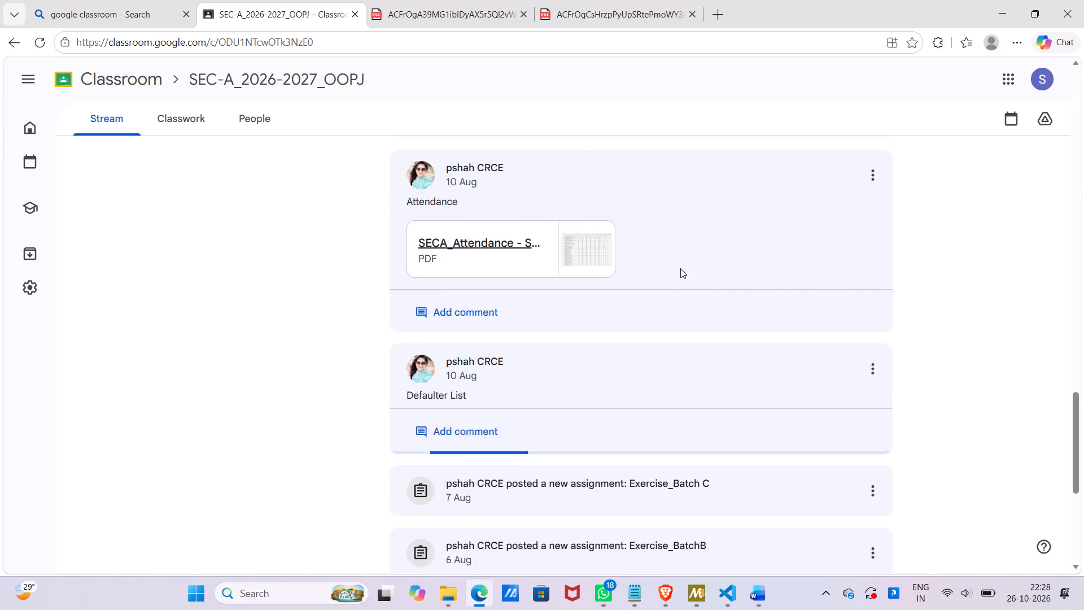
pyautogui.scroll(-3, 680, 268)
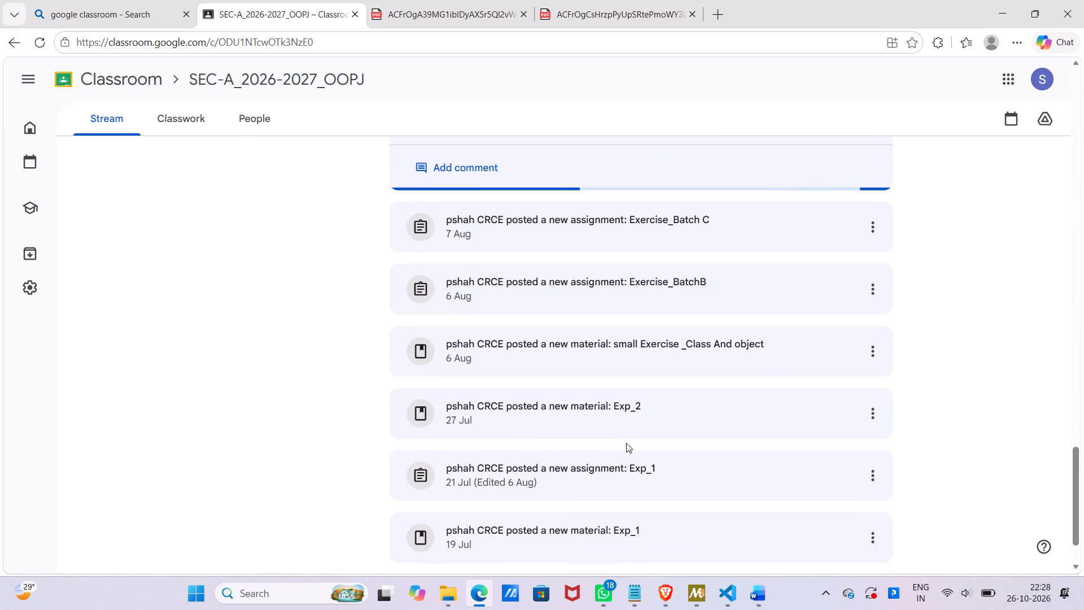
pyautogui.scroll(-1, 619, 525)
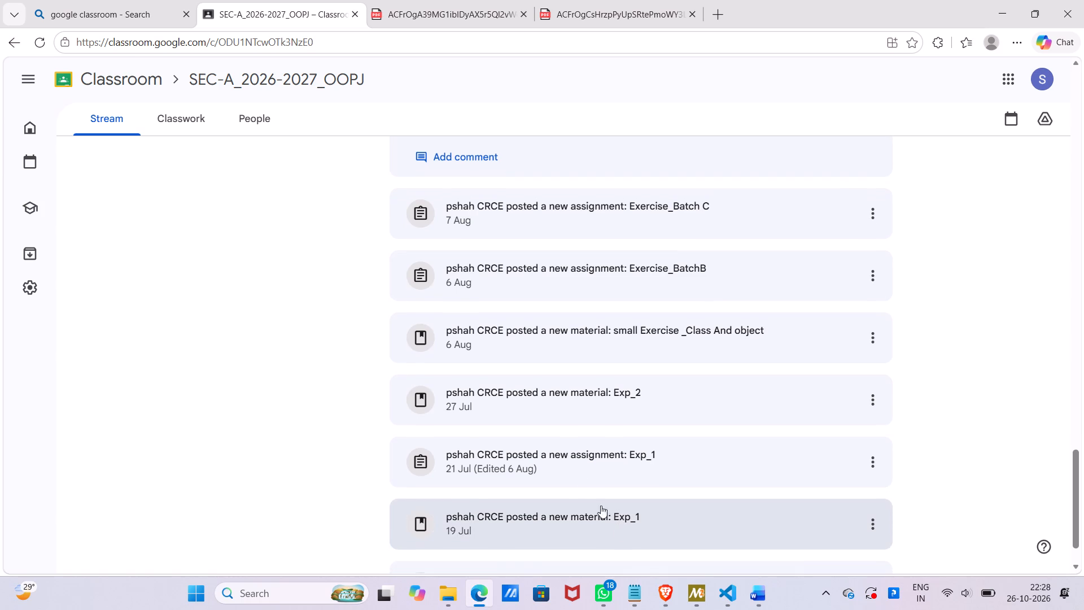
pyautogui.click(581, 474)
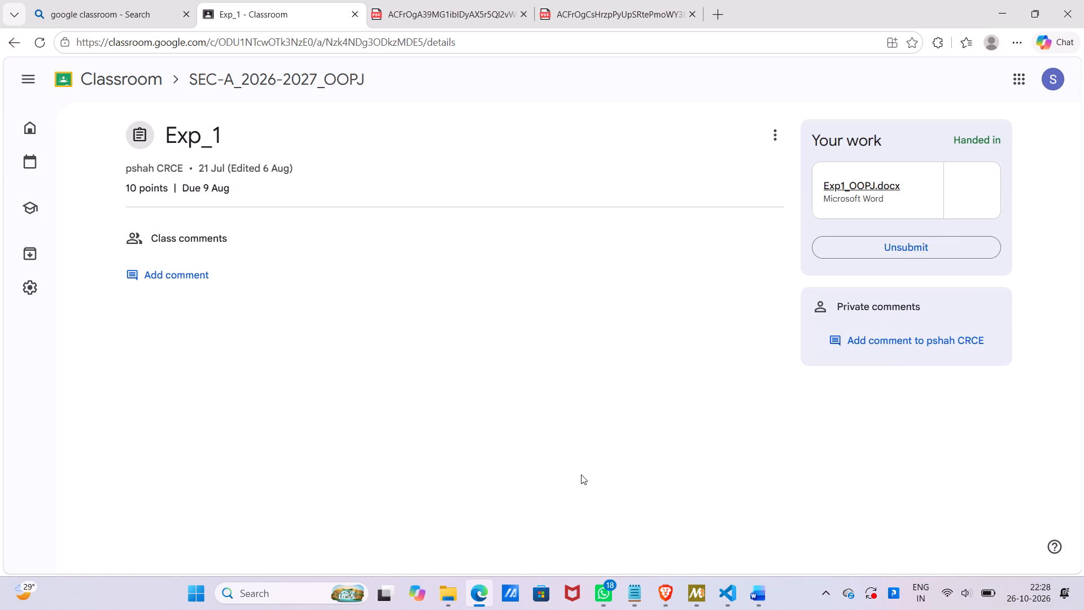
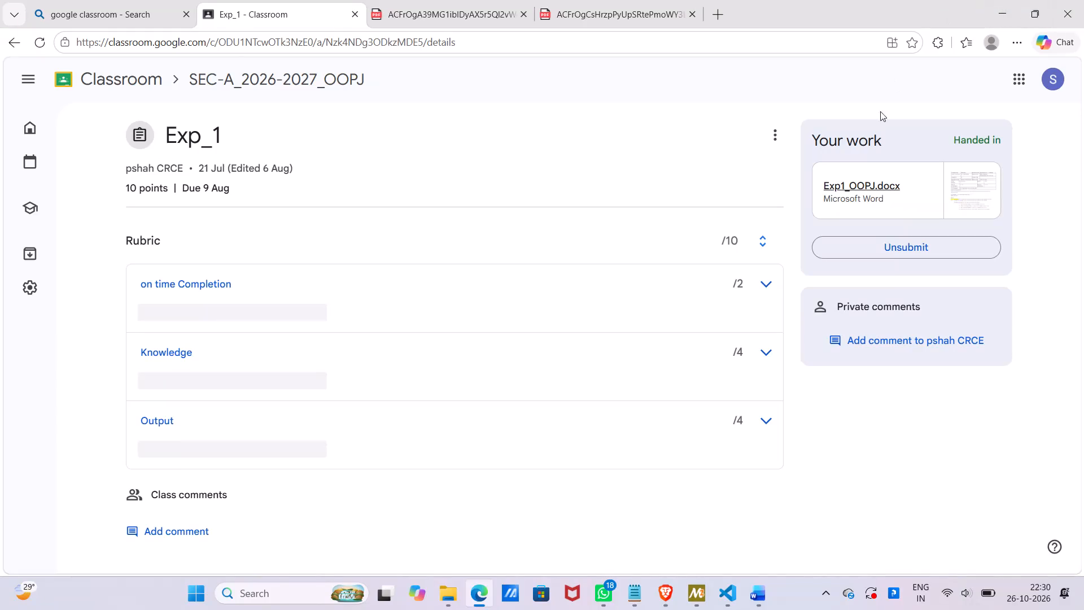
# Open the handed-in Exp1_OOPJ.docx attachment and read through it to the last page, including the code and program output.
pyautogui.click(859, 176)
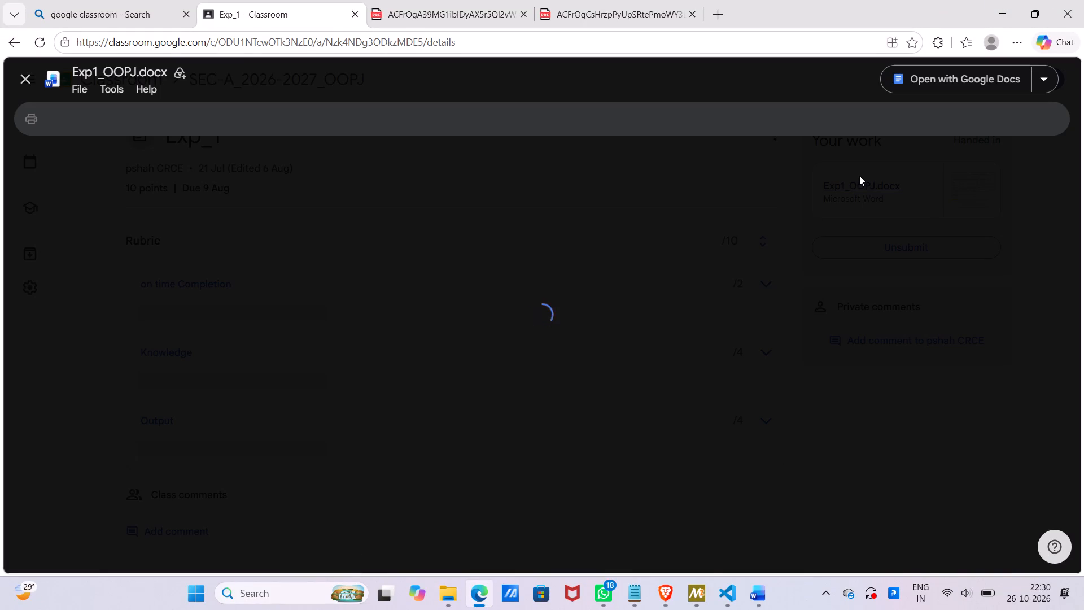
pyautogui.scroll(-3, 653, 404)
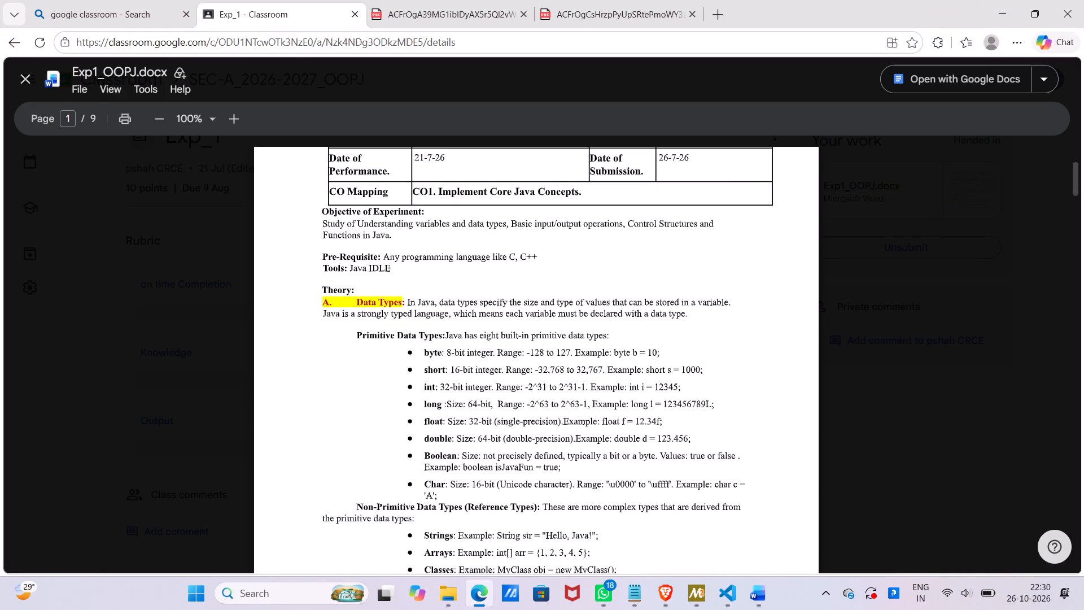
pyautogui.scroll(-14, 653, 404)
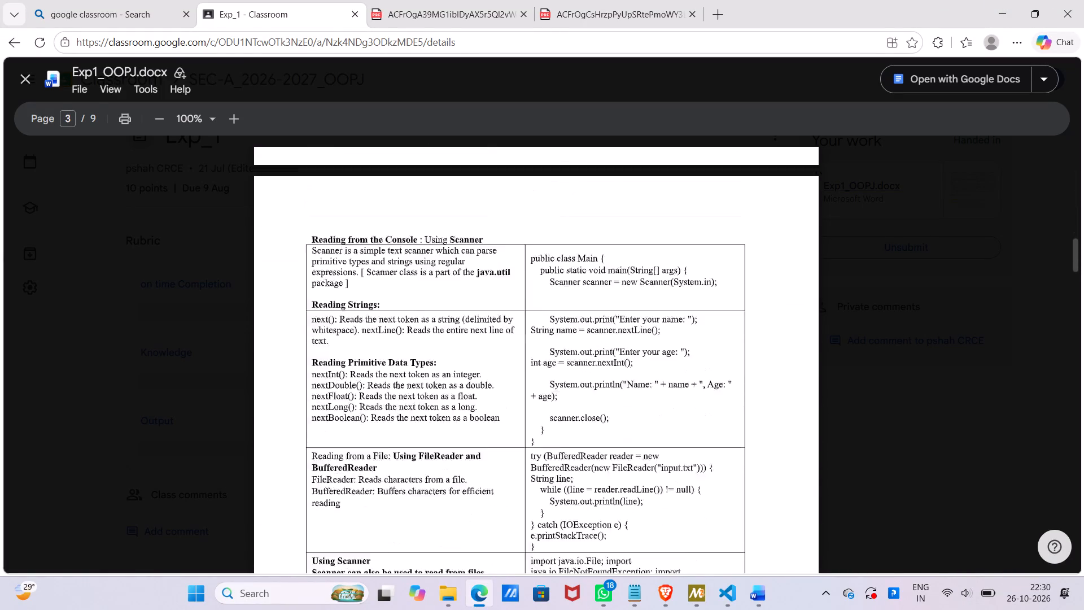
pyautogui.scroll(-10, 653, 404)
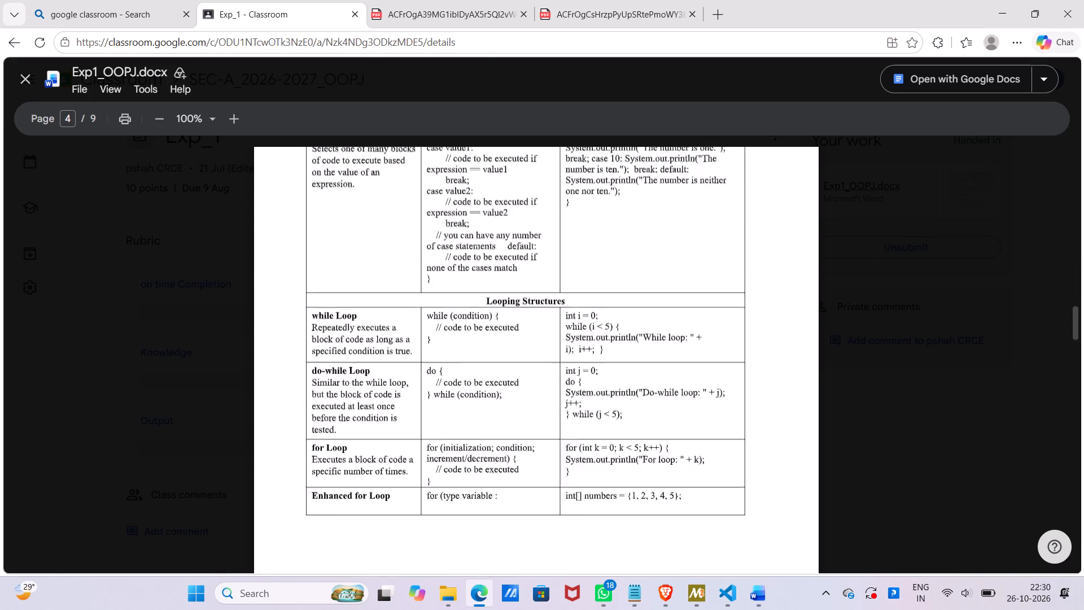
pyautogui.scroll(-11, 653, 404)
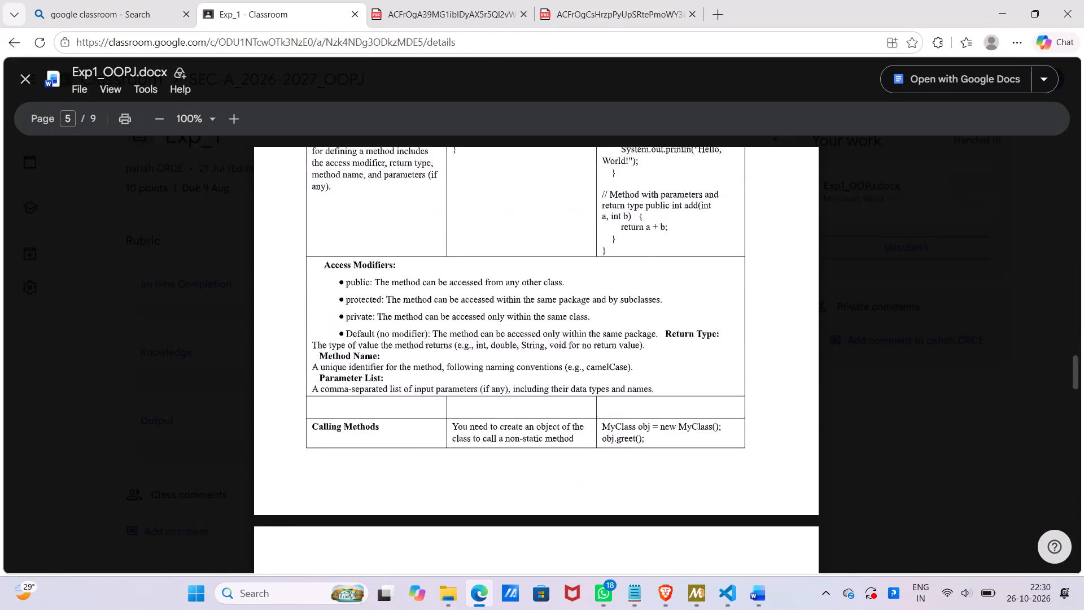
pyautogui.scroll(-12, 653, 404)
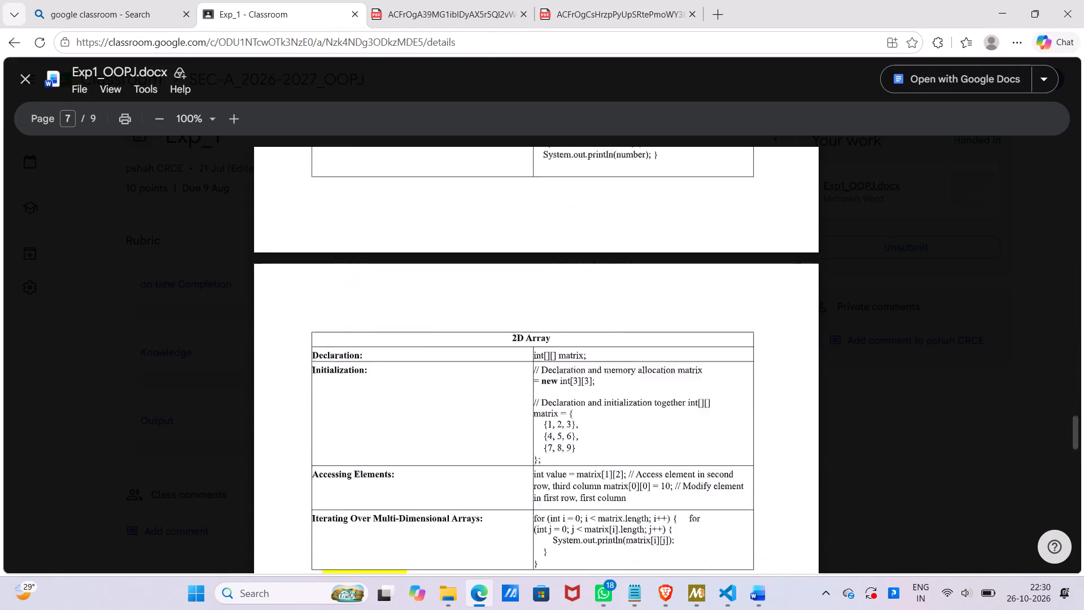
pyautogui.scroll(-7, 653, 404)
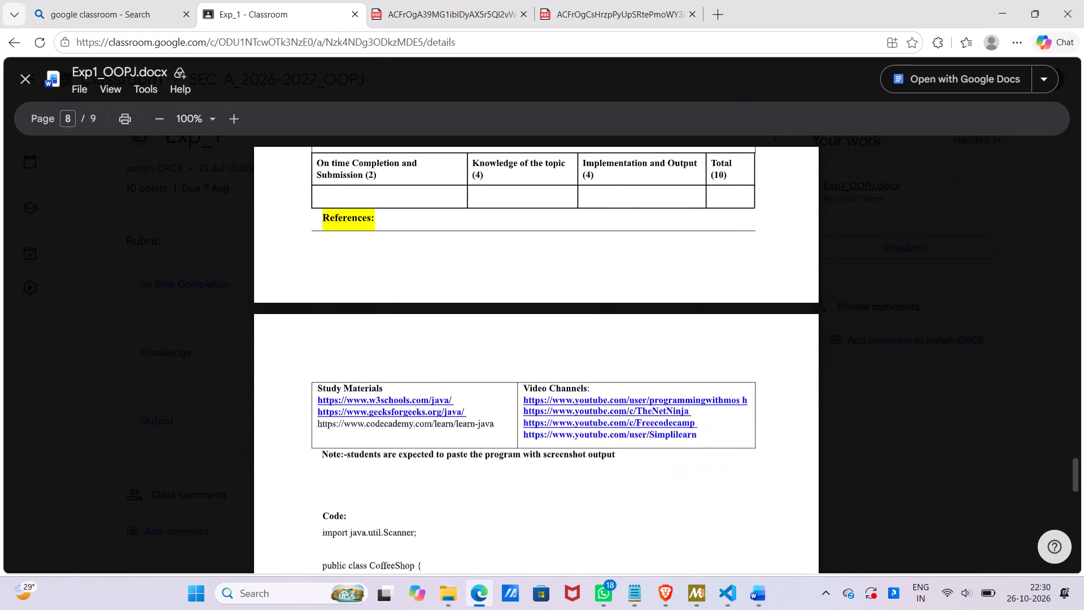
pyautogui.scroll(-7, 653, 404)
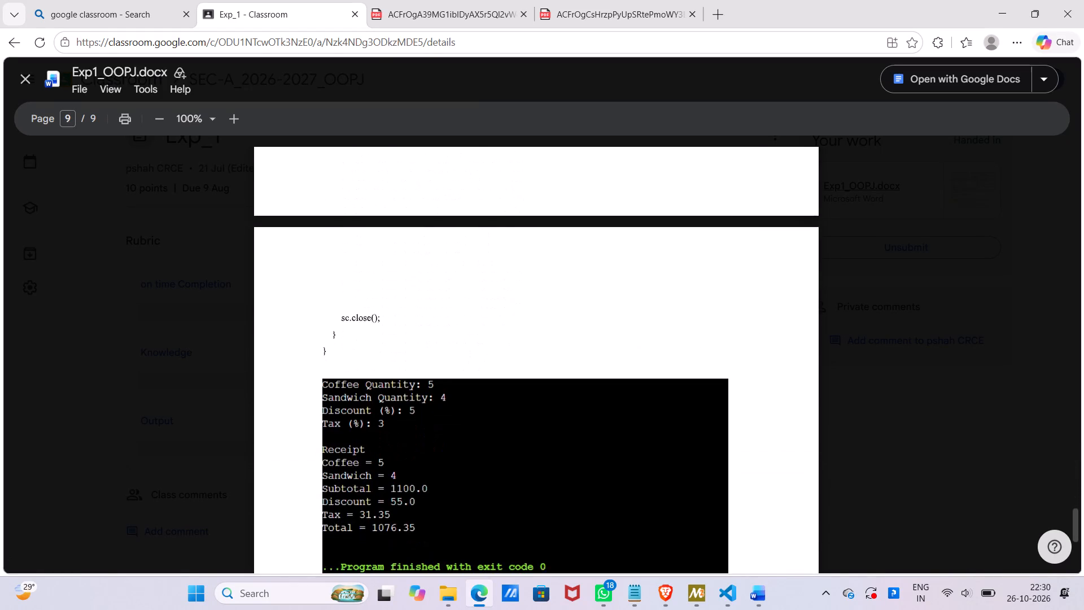
pyautogui.scroll(-11, 653, 404)
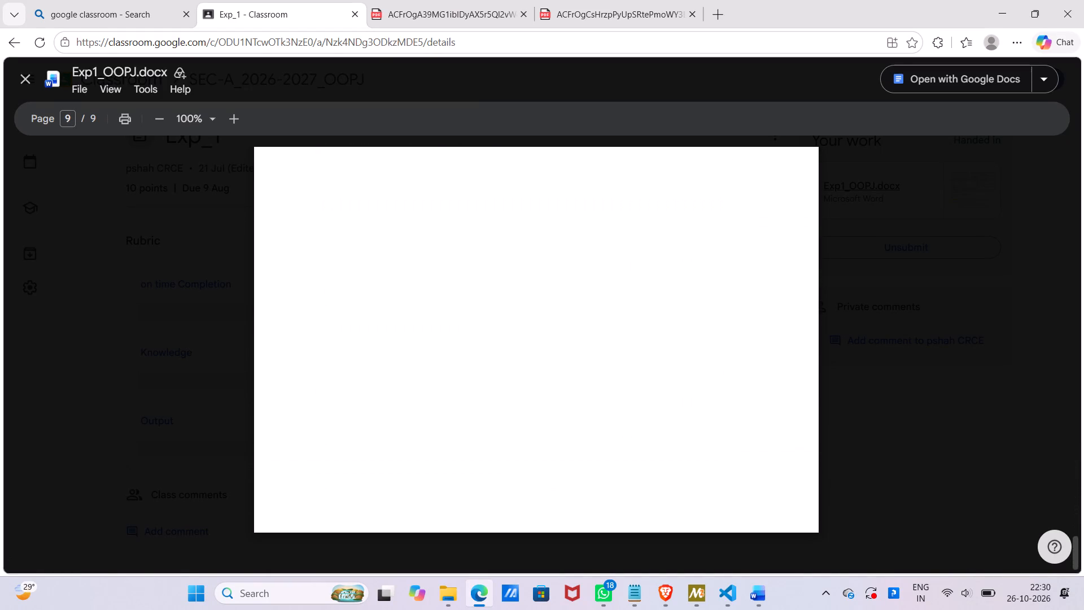
pyautogui.scroll(-4, 653, 404)
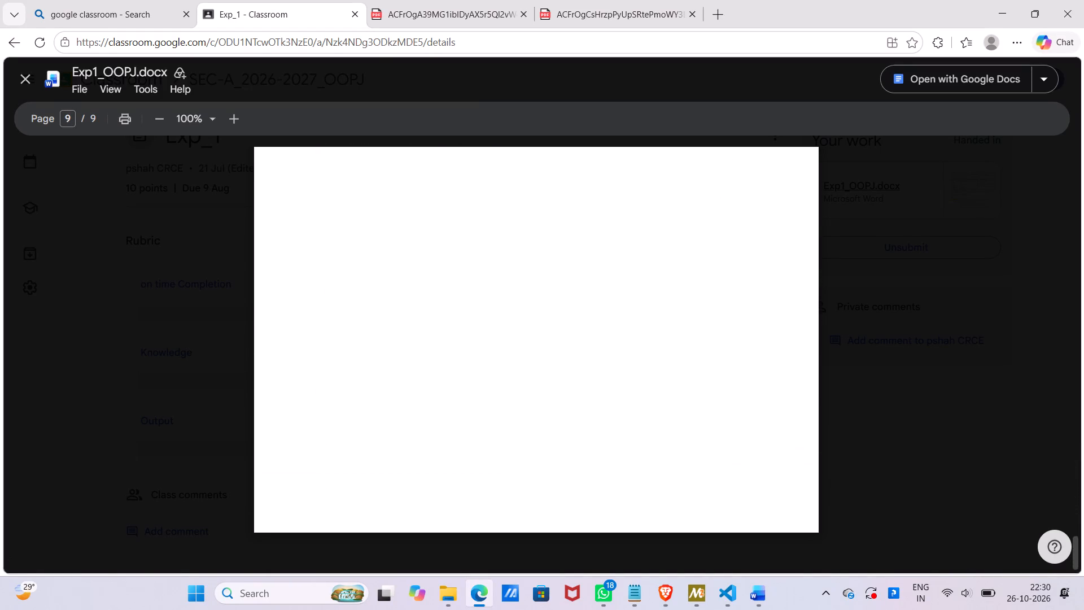
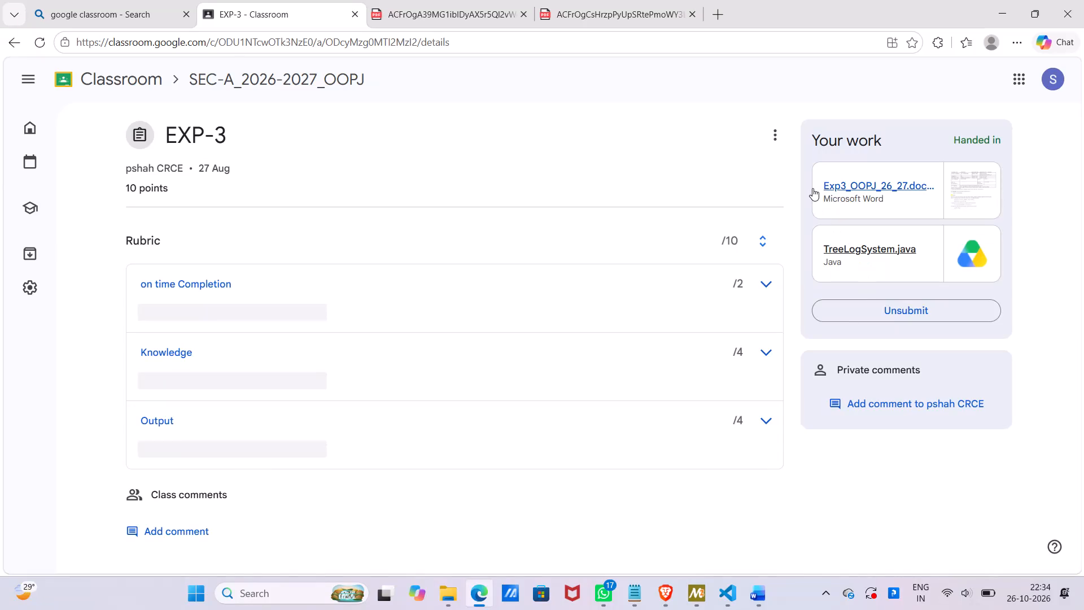
# Open the handed-in Exp3_OOPJ_26_27.docx attachment and read its student details and its Arrays, Array List and Vectors sections.
pyautogui.click(832, 189)
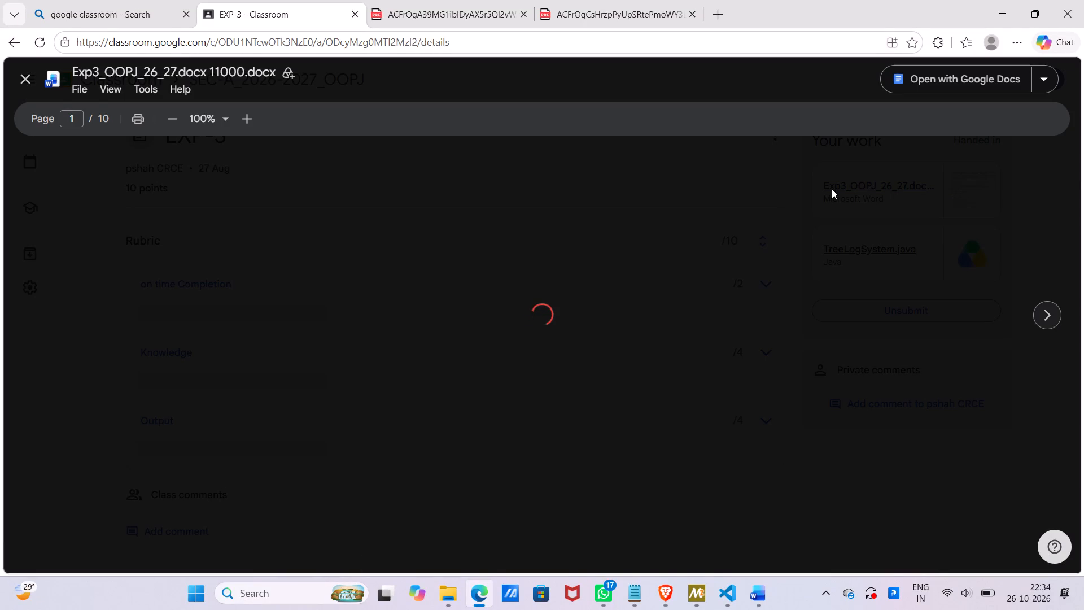
pyautogui.scroll(-1, 606, 389)
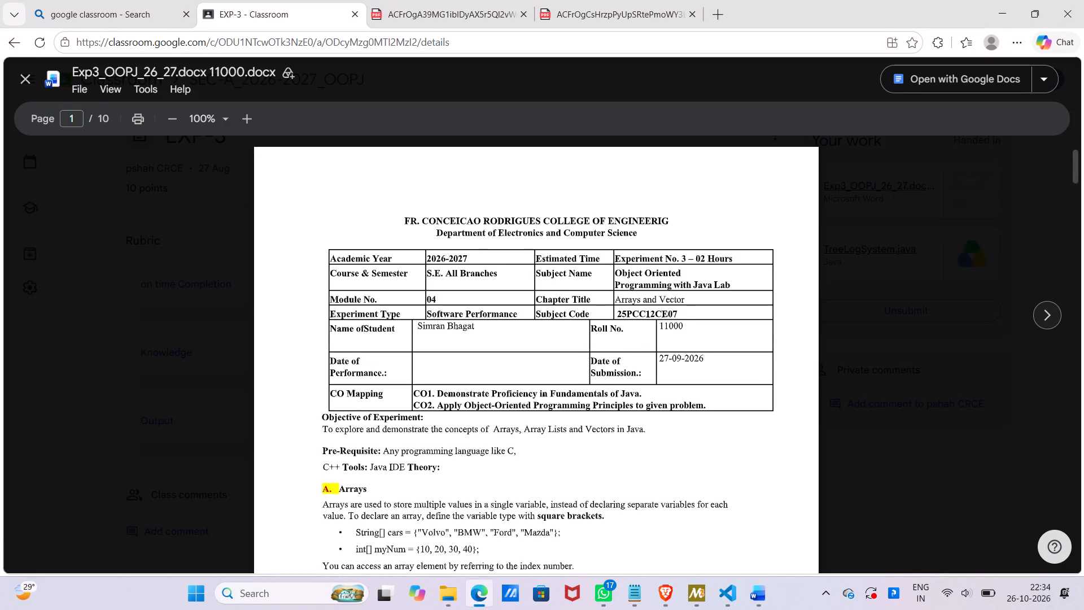
pyautogui.scroll(-7, 606, 389)
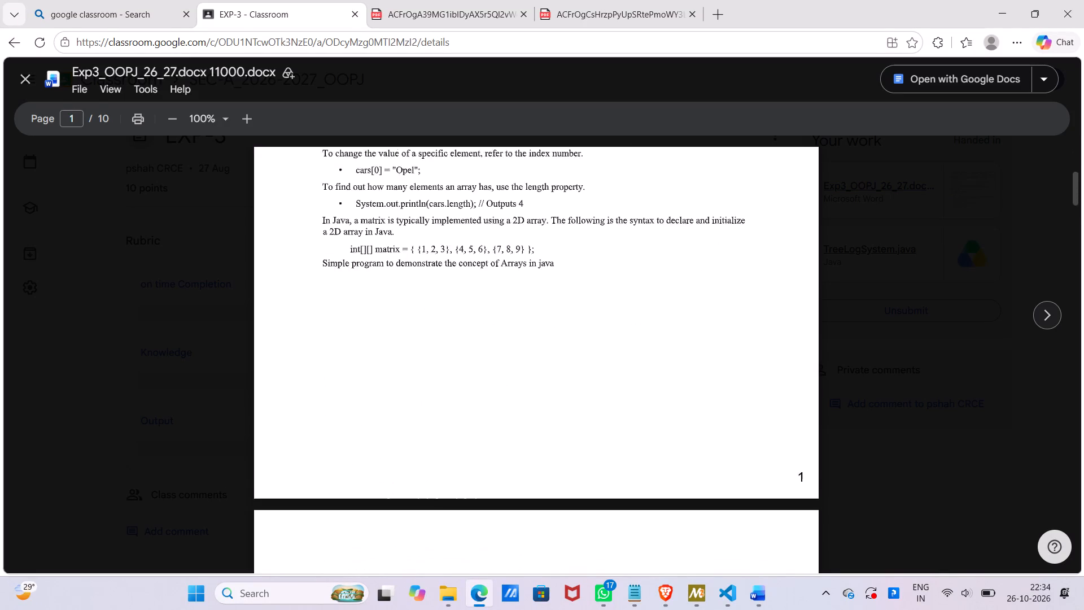
pyautogui.scroll(-10, 606, 389)
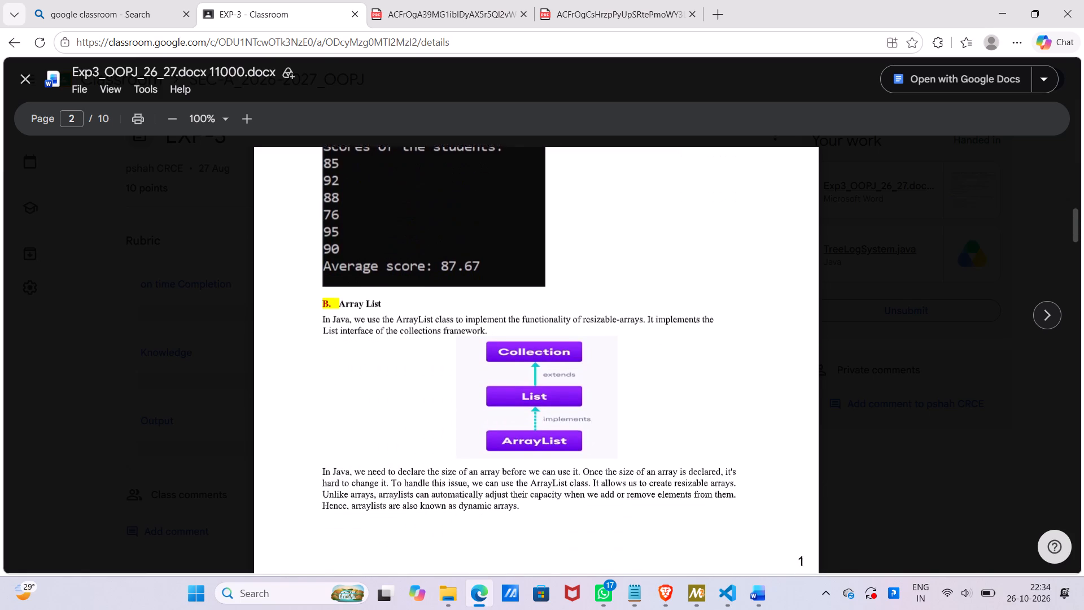
pyautogui.scroll(-7, 606, 389)
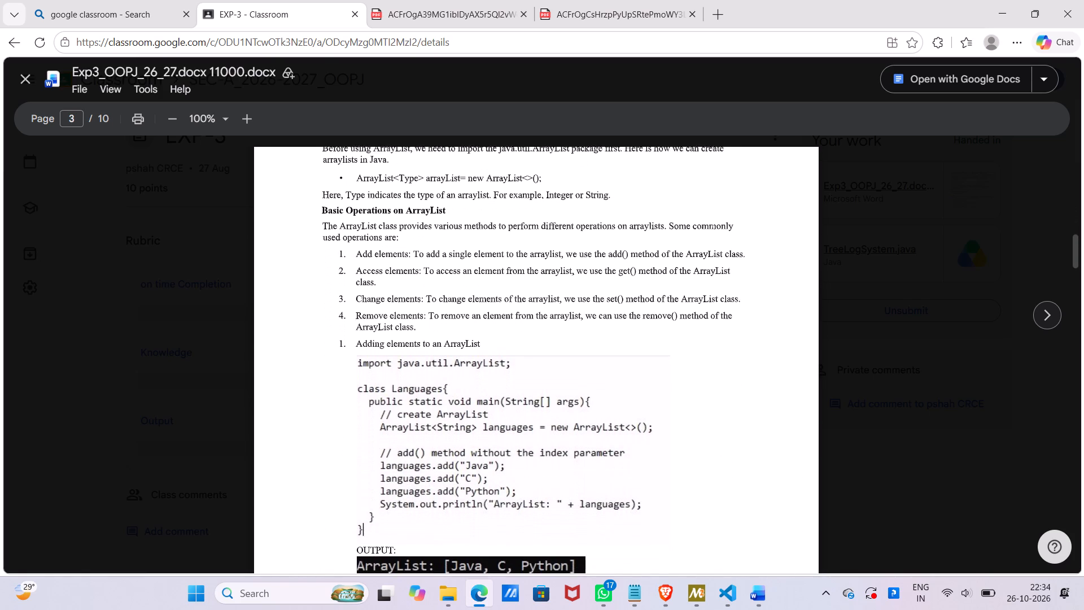
pyautogui.scroll(-8, 606, 389)
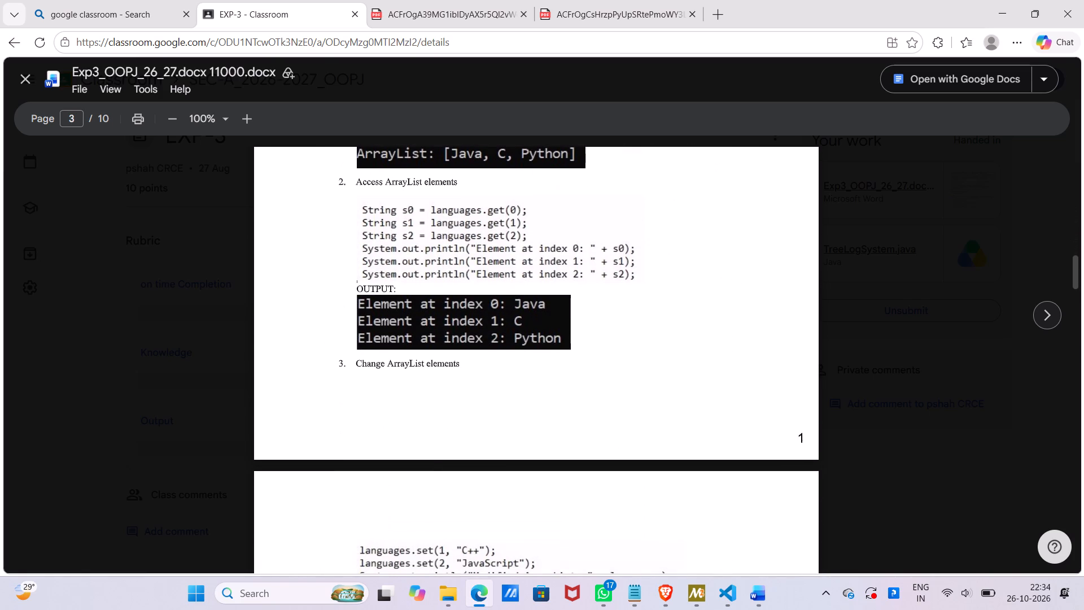
pyautogui.scroll(-5, 606, 389)
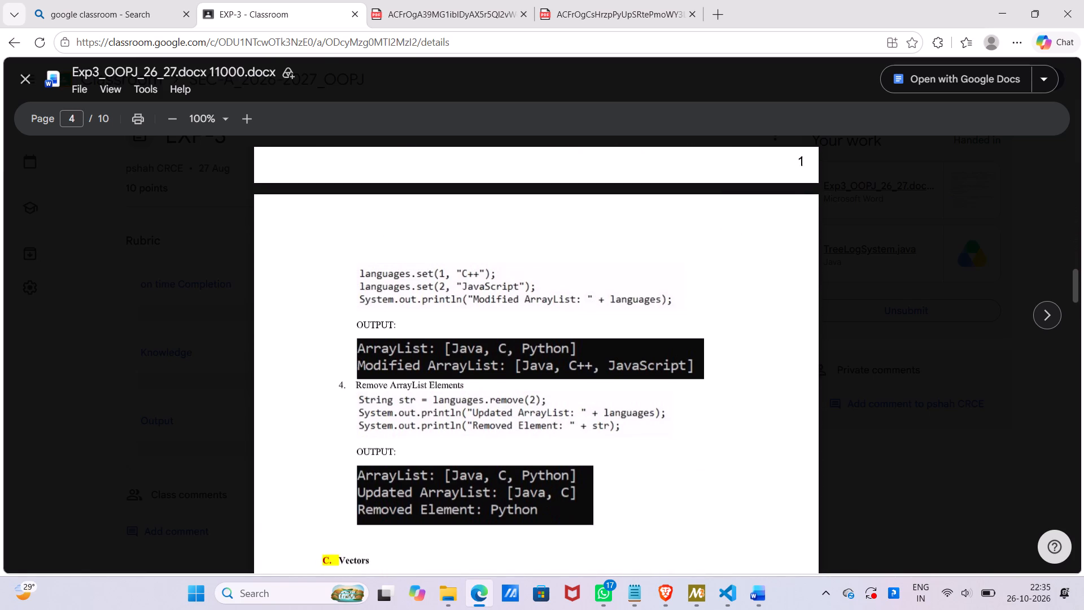
pyautogui.scroll(-7, 606, 389)
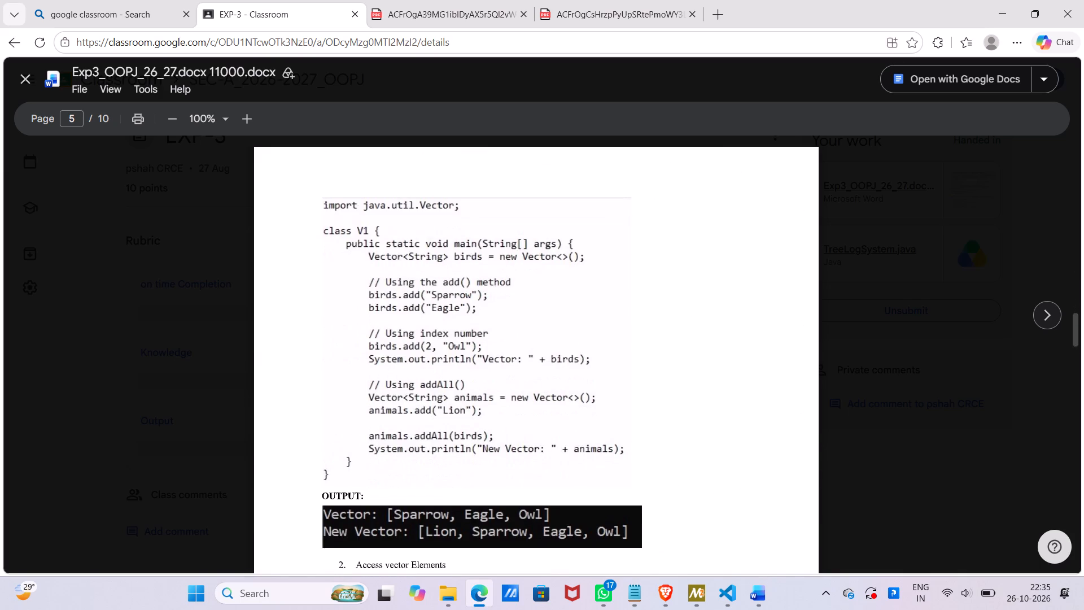
pyautogui.scroll(-6, 606, 389)
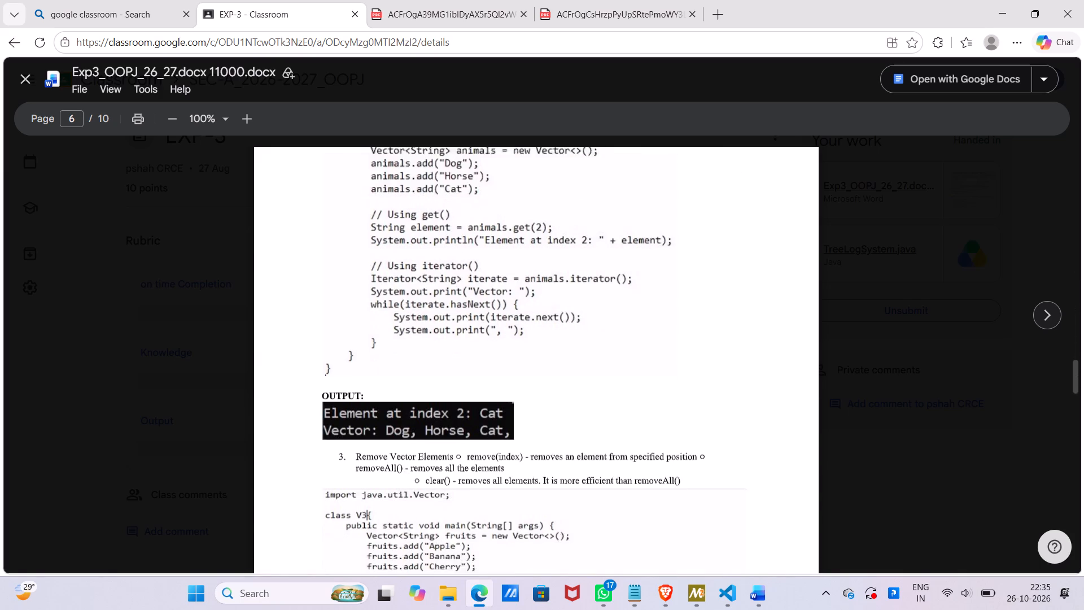
pyautogui.scroll(-10, 606, 389)
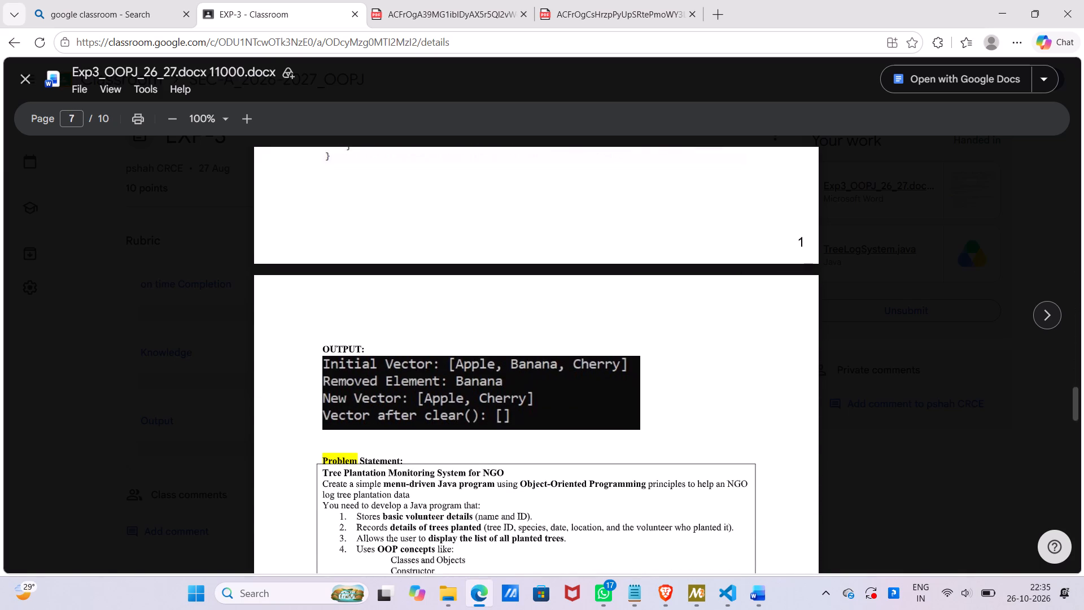
# Examine the rest of the Experiment 3 report: Tree Plantation problem statement, program output screenshots, and post-lab Euclidean distance code and output.
pyautogui.scroll(-7, 606, 389)
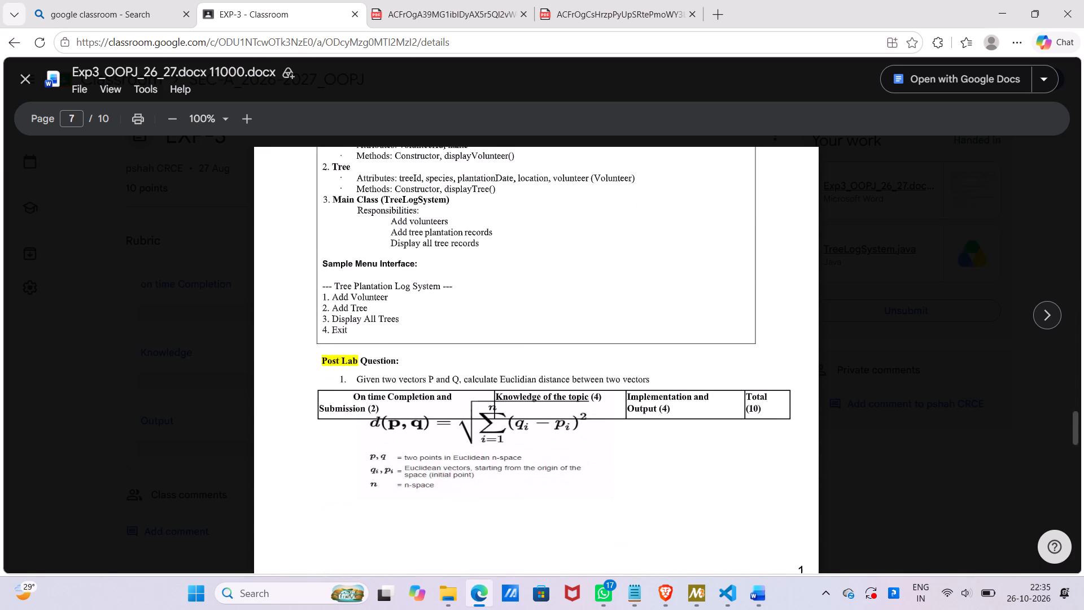
pyautogui.scroll(-5, 606, 389)
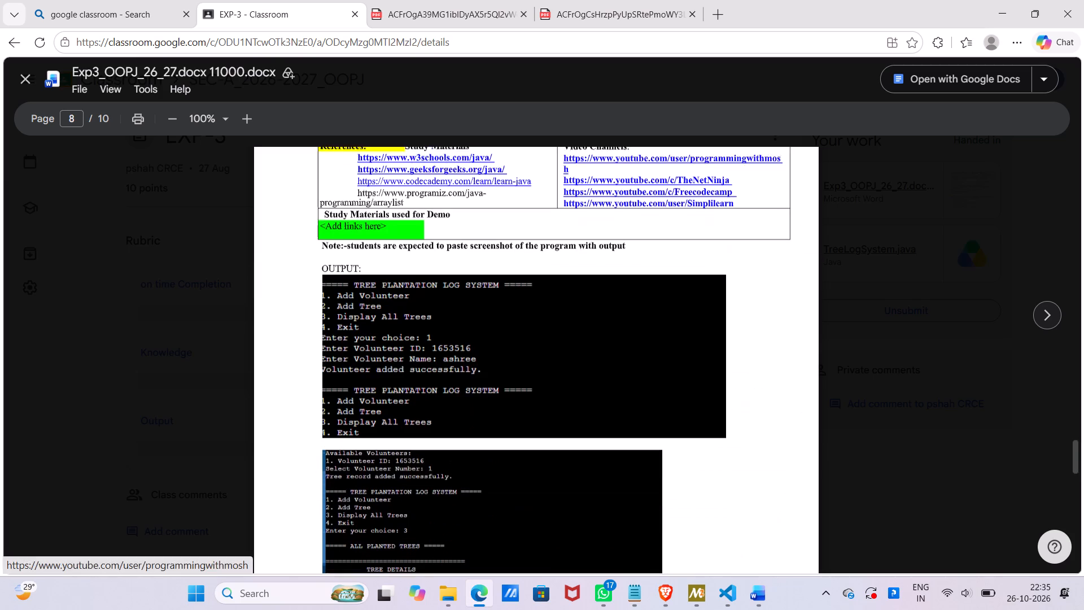
pyautogui.scroll(-1, 606, 389)
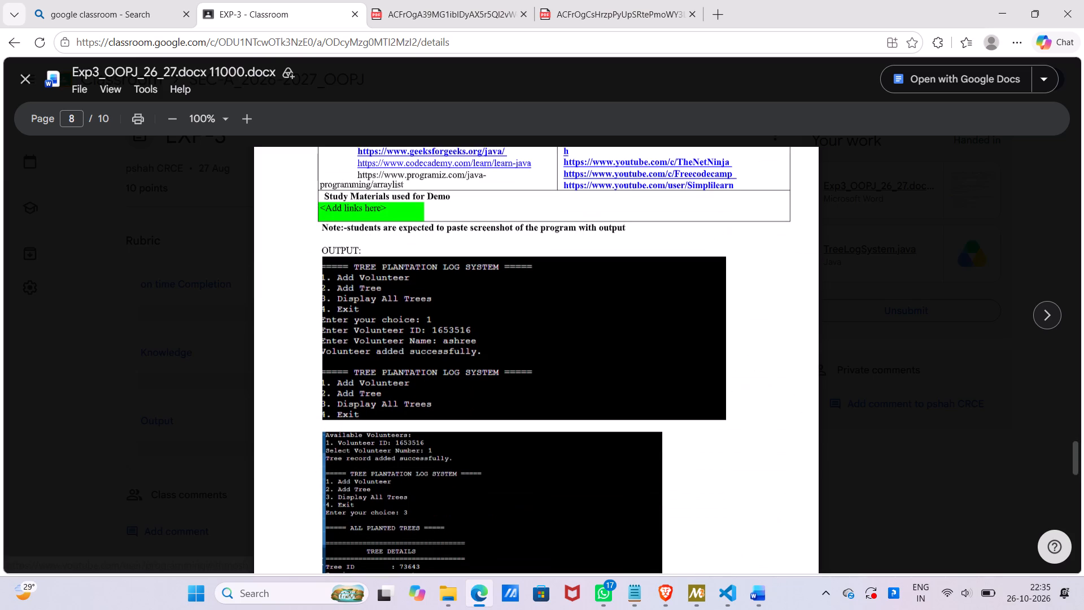
pyautogui.scroll(-2, 606, 389)
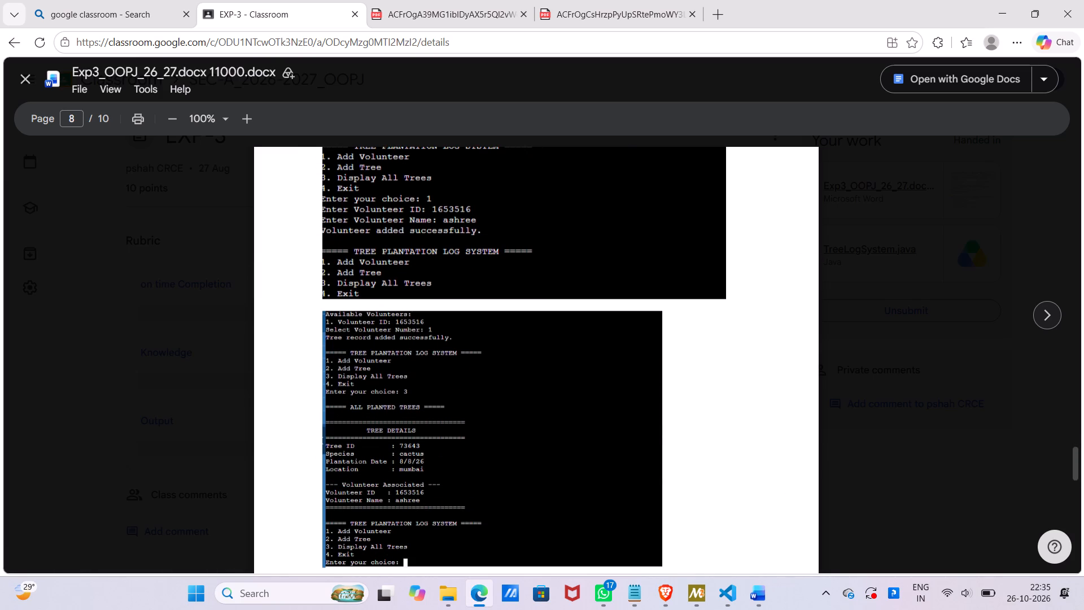
pyautogui.scroll(-3, 606, 389)
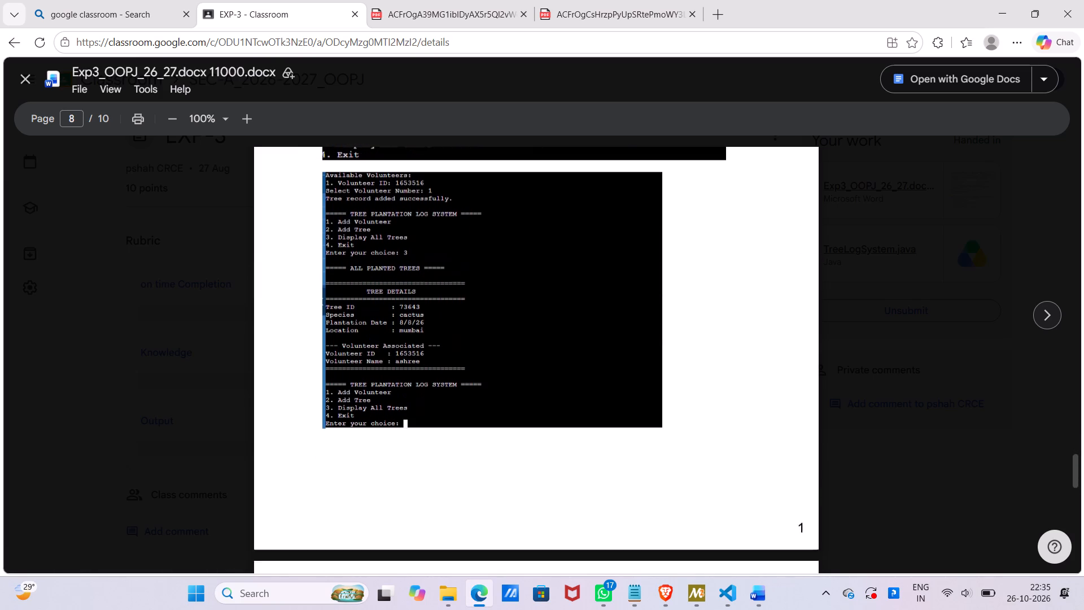
pyautogui.scroll(-6, 606, 389)
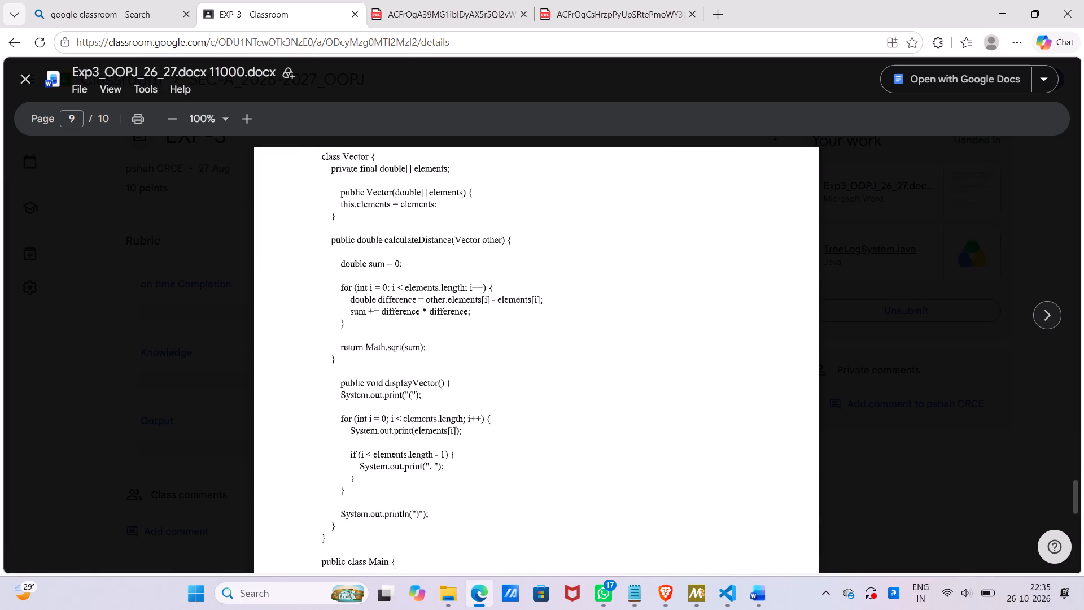
pyautogui.scroll(-5, 606, 389)
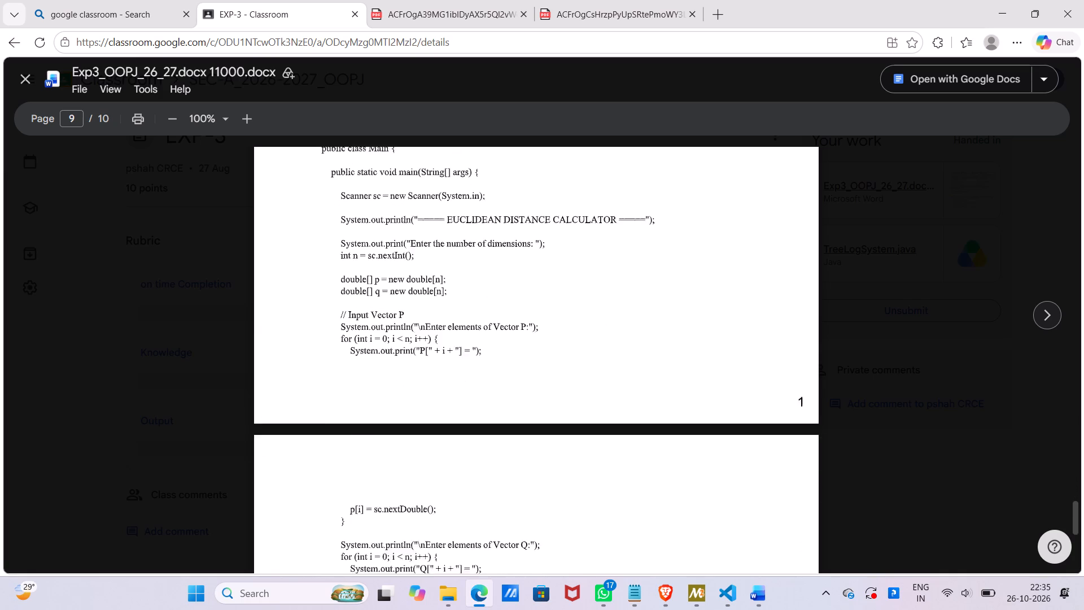
pyautogui.scroll(-4, 606, 389)
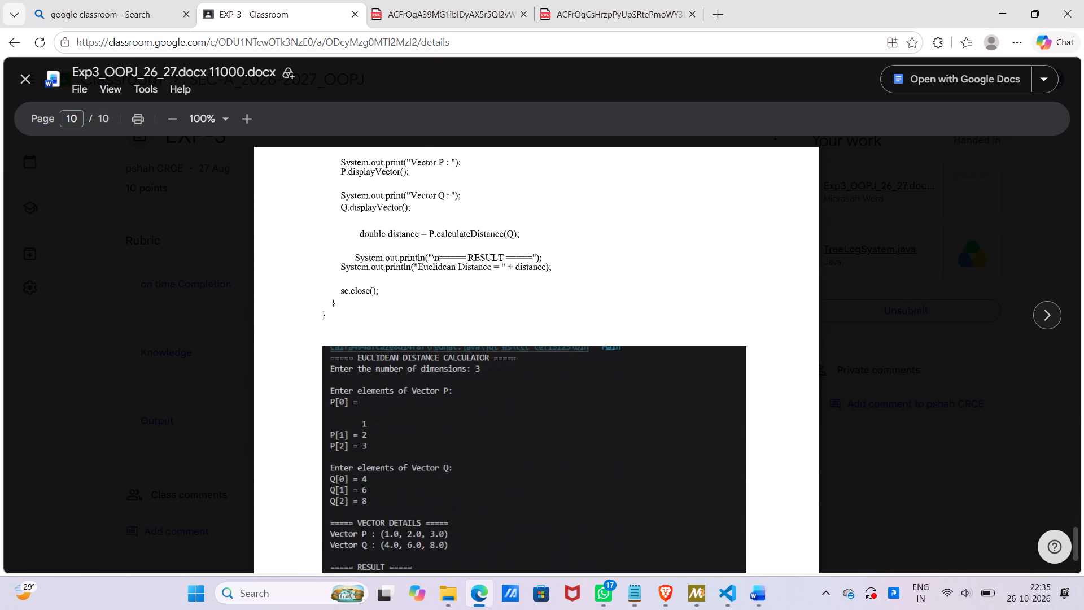
pyautogui.scroll(-5, 606, 389)
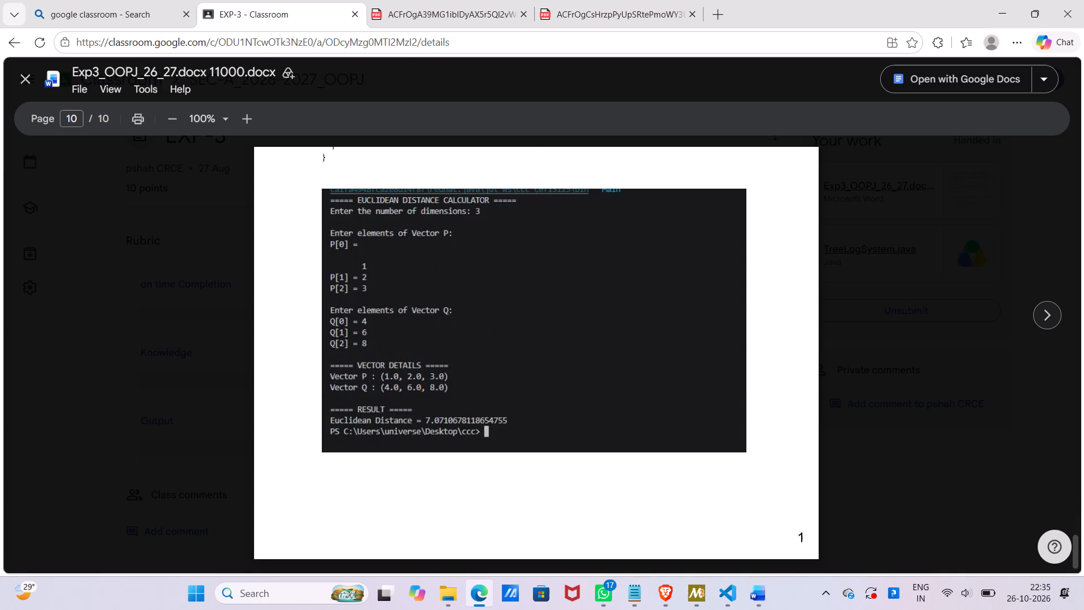
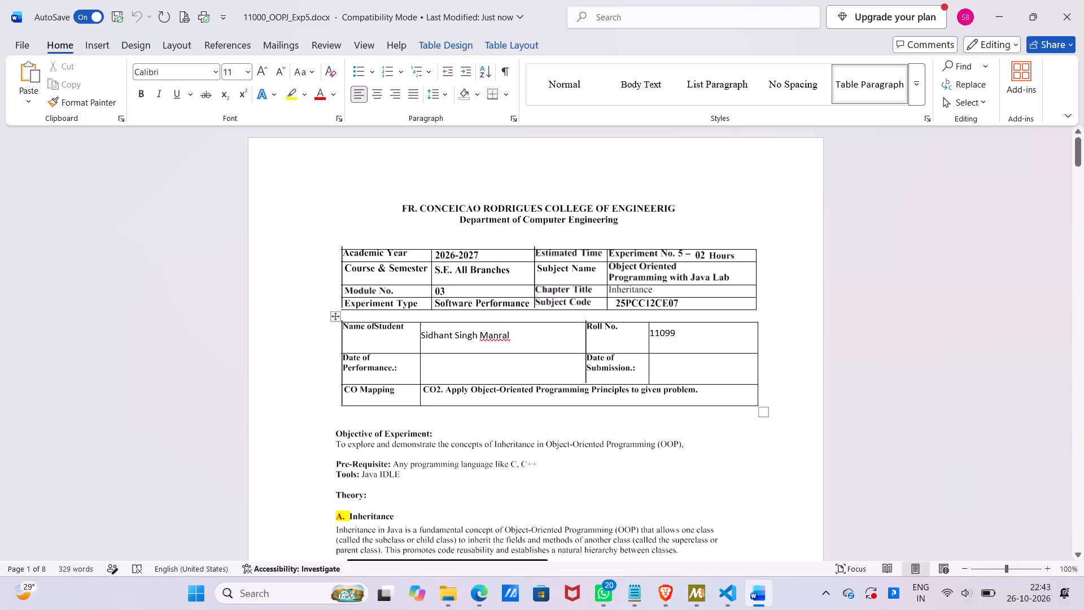
# Replace the previous student's name in the Experiment 5 report's student details table with the start of the current student's first name.
pyautogui.press('BackSpace')
pyautogui.press('BackSpace')
pyautogui.press('BackSpace')
pyautogui.press('BackSpace')
pyautogui.press('BackSpace')
pyautogui.press('BackSpace')
pyautogui.press('BackSpace')
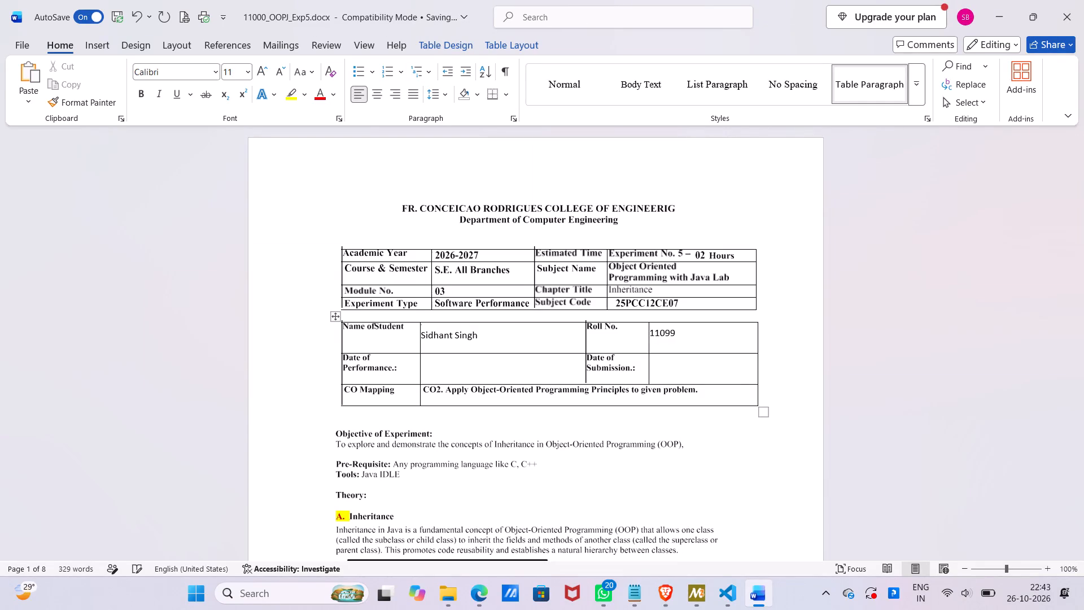
pyautogui.press('BackSpace')
pyautogui.press('BackSpace')
pyautogui.press('BackSpace')
pyautogui.press('BackSpace')
pyautogui.press('BackSpace')
pyautogui.press('BackSpace')
pyautogui.press('BackSpace')
pyautogui.press('BackSpace')
pyautogui.press('BackSpace')
pyautogui.press('BackSpace')
pyautogui.press('BackSpace')
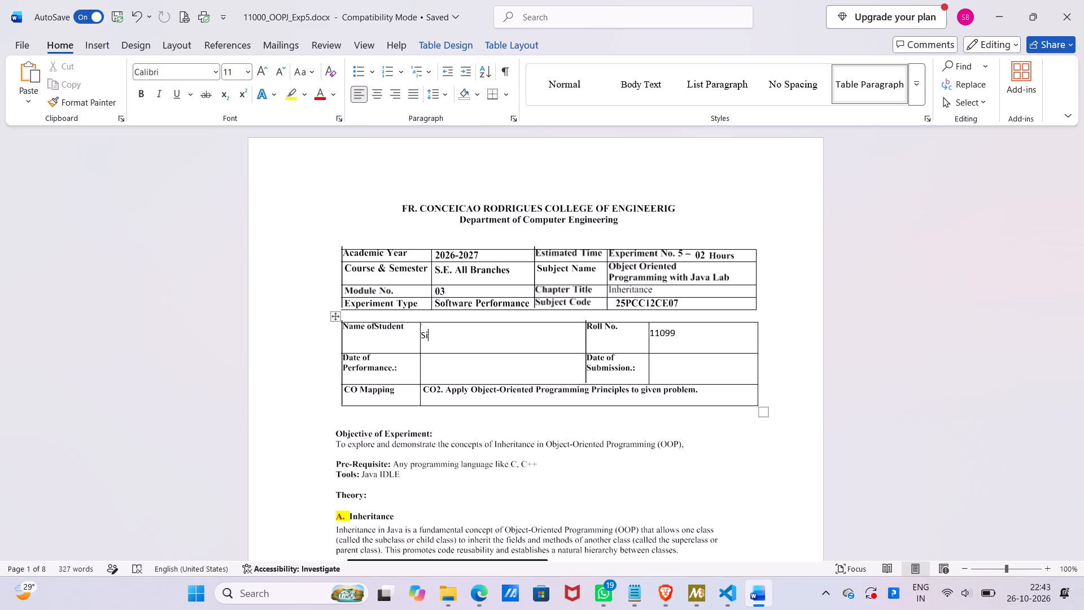
pyautogui.press('m')
# Look through the Experiment 5 report down to its CODE section with the Appliance classes, and switch to Visual Studio Code.
pyautogui.scroll(-4, 547, 341)
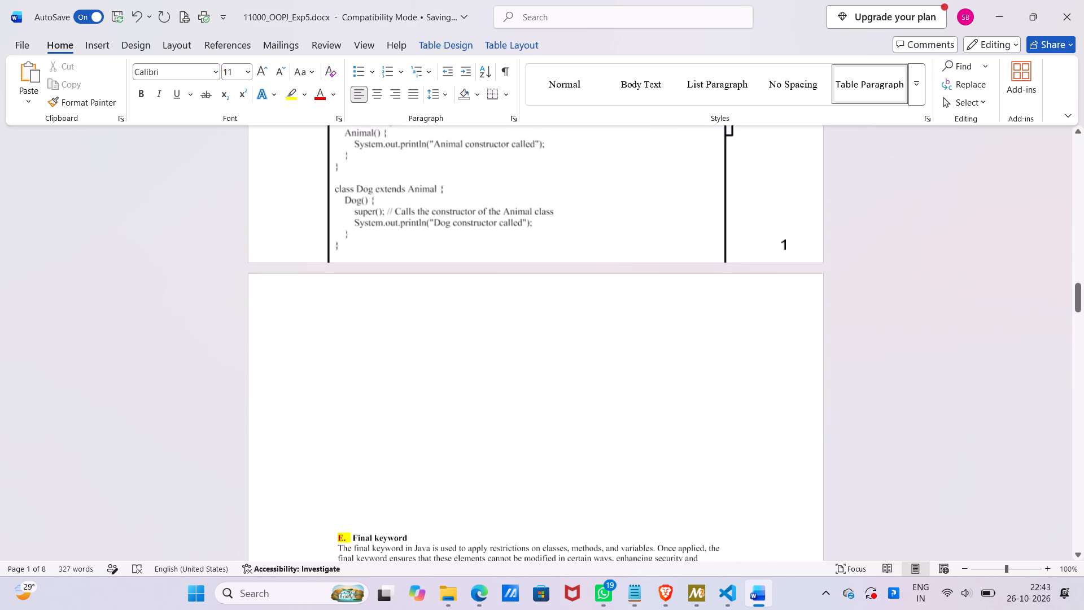
pyautogui.scroll(-2, 547, 341)
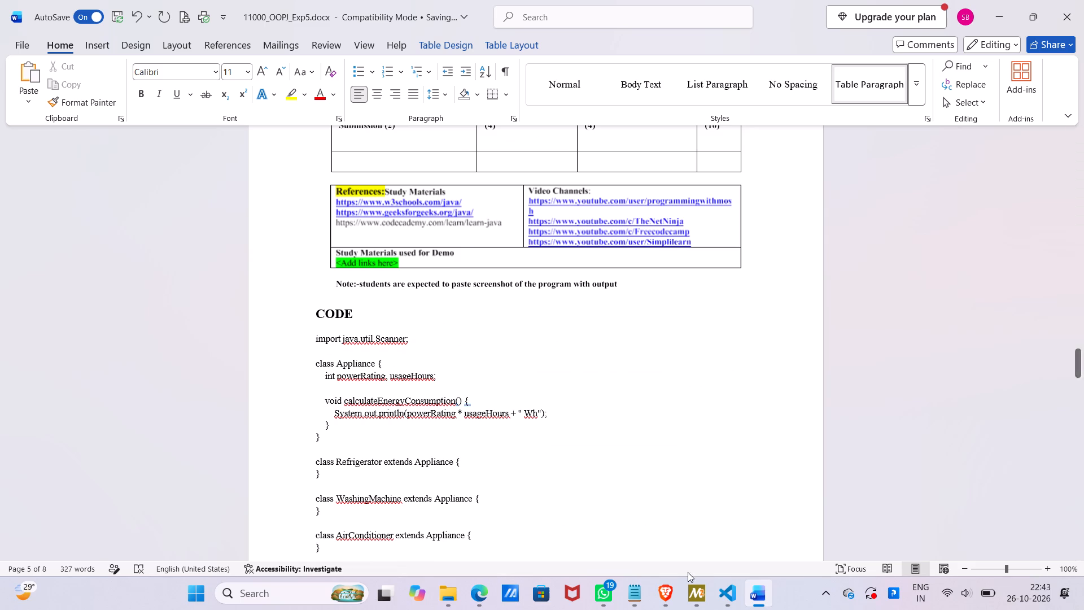
pyautogui.click(724, 591)
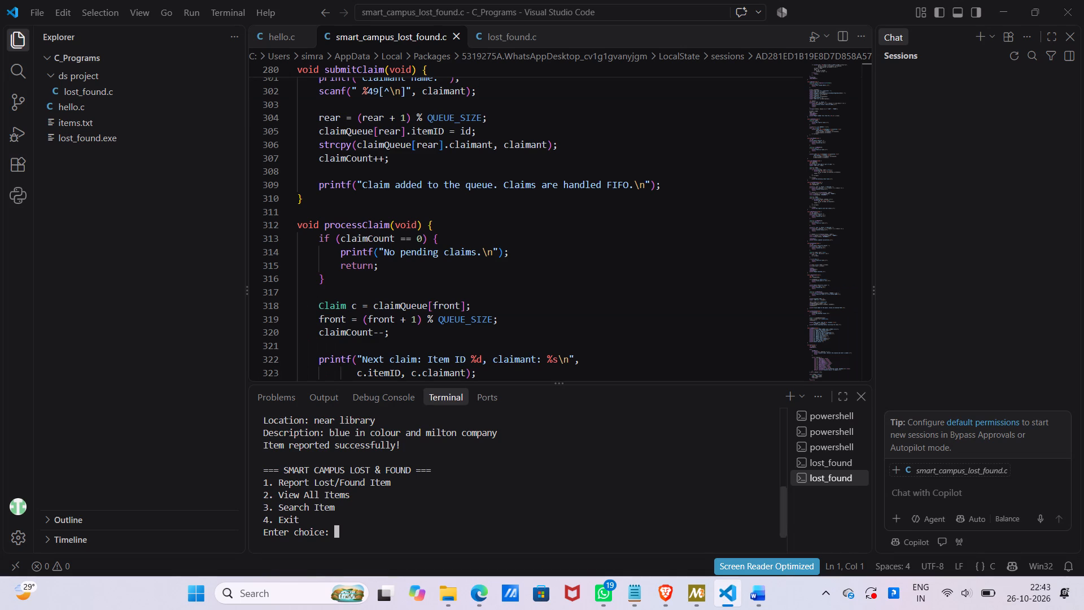
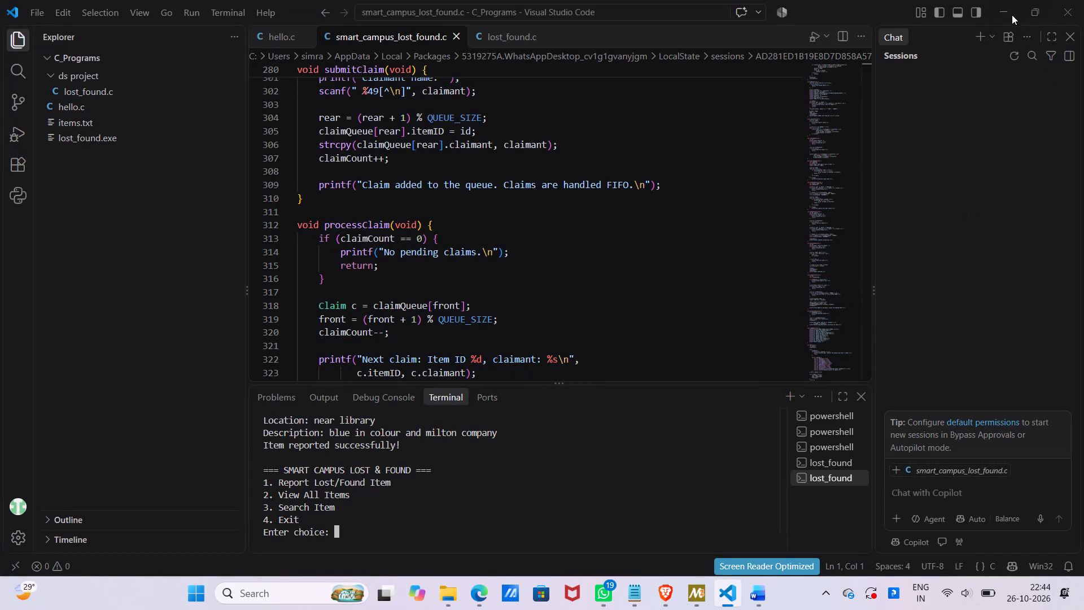
# Return to the Experiment 5 report in Word, review the Appliance and PaymentMethod code with their OUTPUT sections, and save.
pyautogui.click(1008, 11)
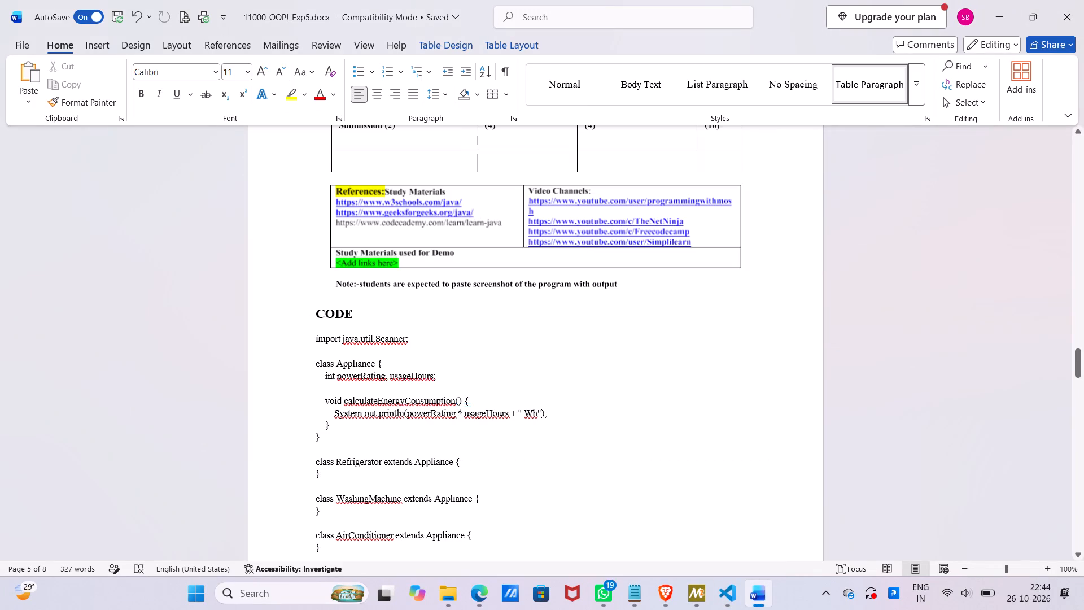
pyautogui.scroll(-1, 703, 355)
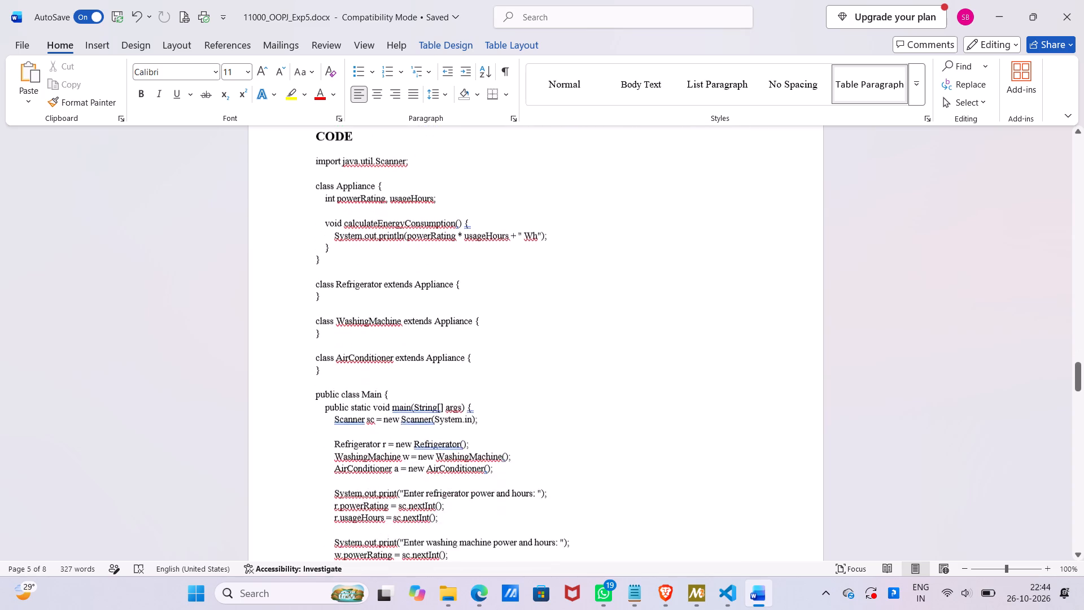
pyautogui.scroll(-3, 703, 355)
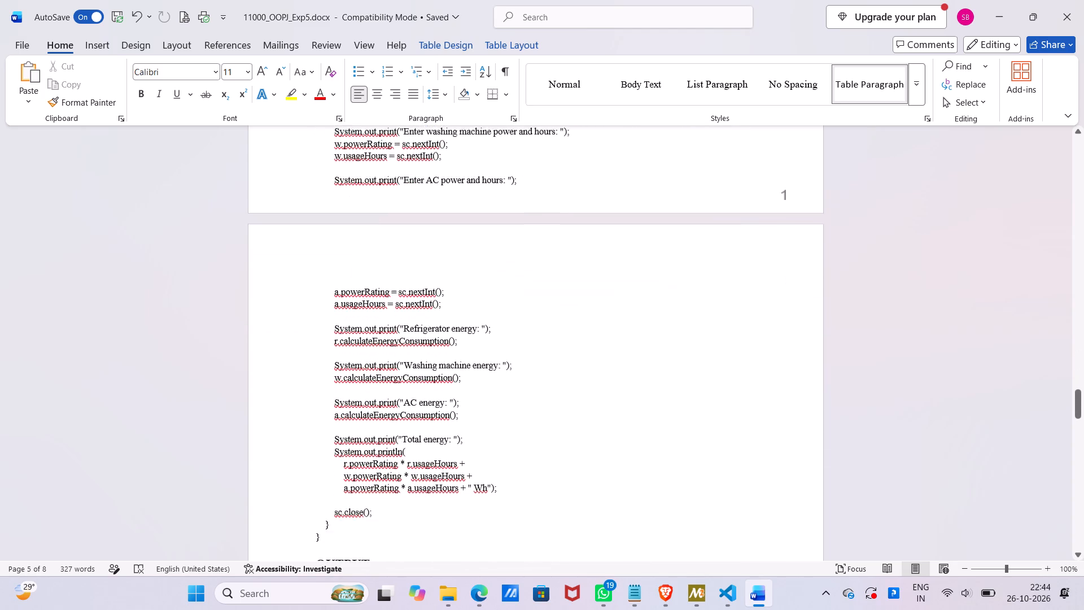
pyautogui.scroll(-2, 703, 355)
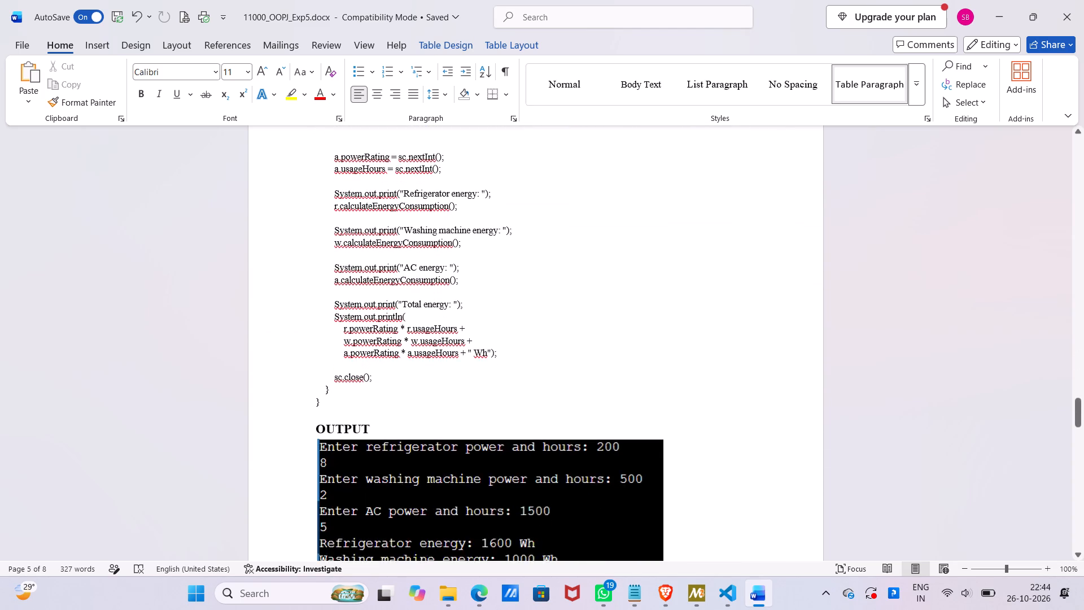
pyautogui.scroll(-2, 703, 355)
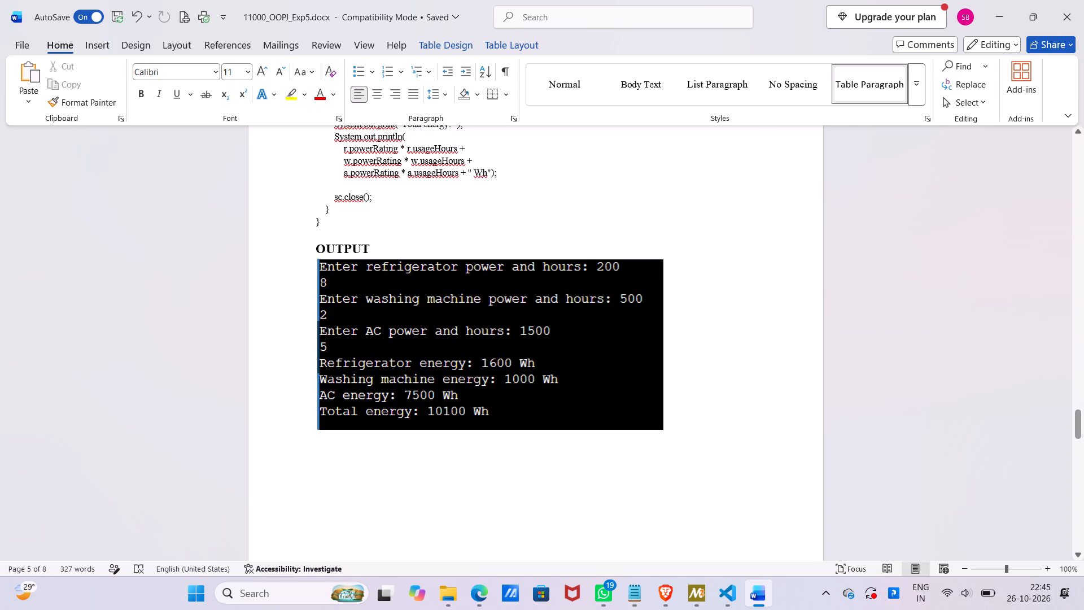
pyautogui.scroll(-3, 582, 338)
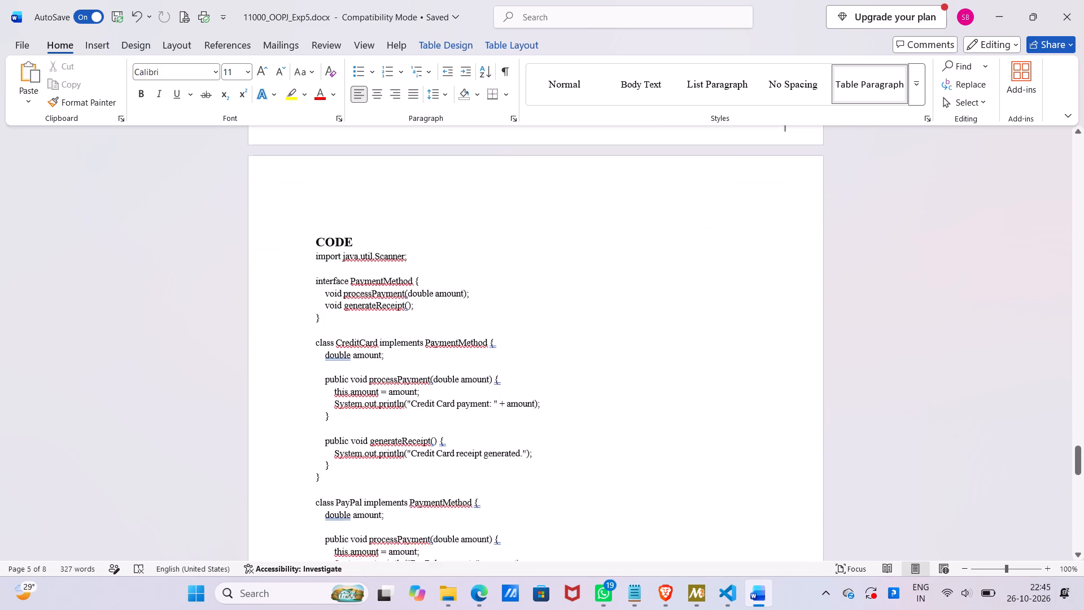
pyautogui.scroll(-3, 582, 338)
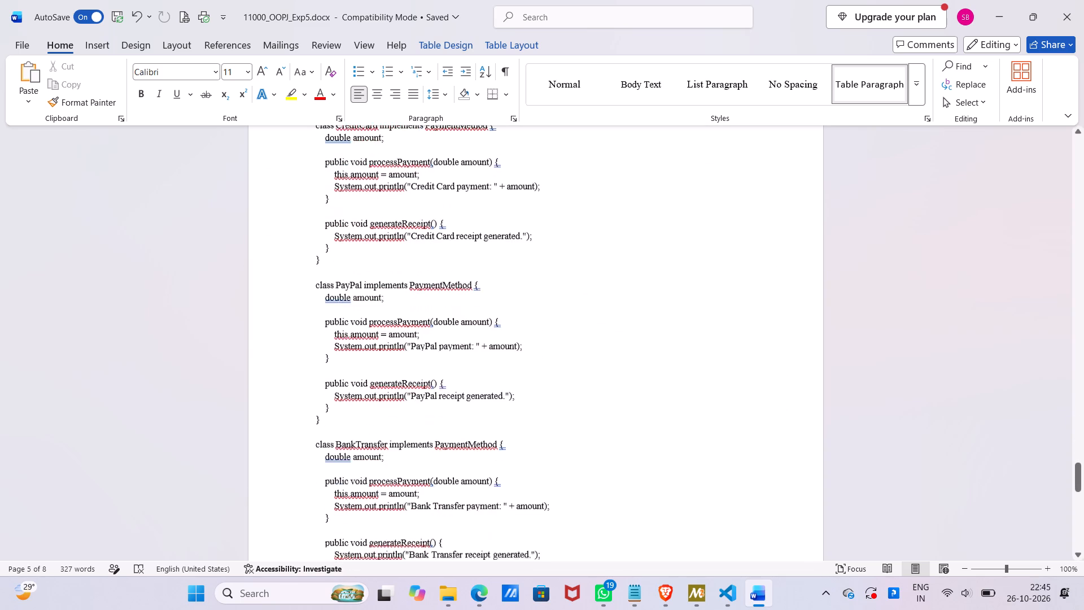
pyautogui.scroll(-3, 582, 338)
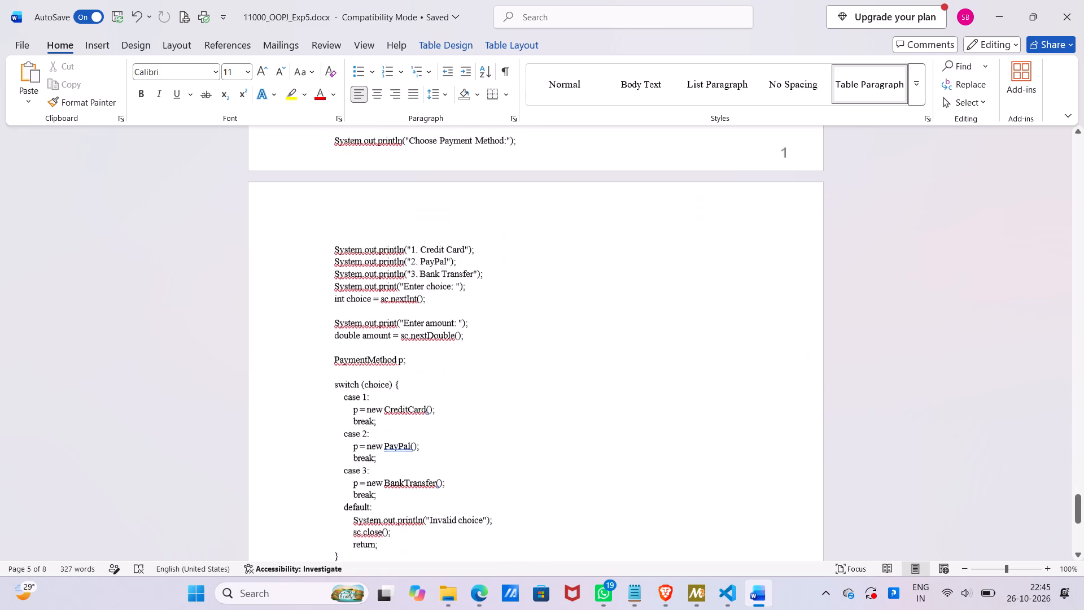
pyautogui.scroll(-4, 582, 338)
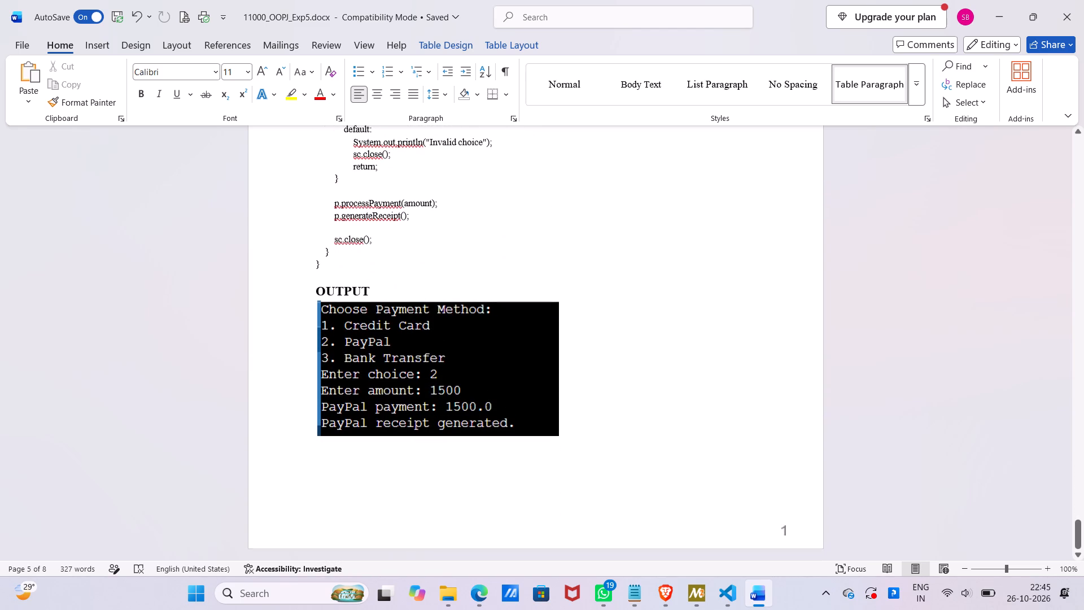
pyautogui.scroll(-4, 582, 338)
pyautogui.hotkey('ctrl', 's')
# Complete the current student's first name and surname in the Name of Student cell of the student details table.
pyautogui.scroll(20, 582, 338)
pyautogui.scroll(8, 582, 338)
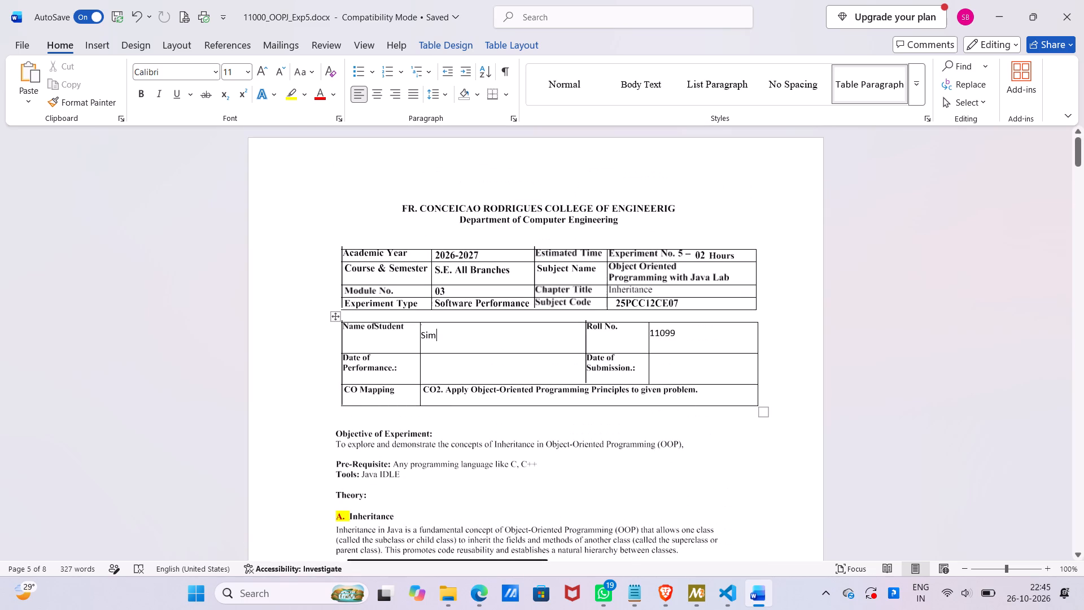
pyautogui.click(532, 326)
pyautogui.click(496, 334)
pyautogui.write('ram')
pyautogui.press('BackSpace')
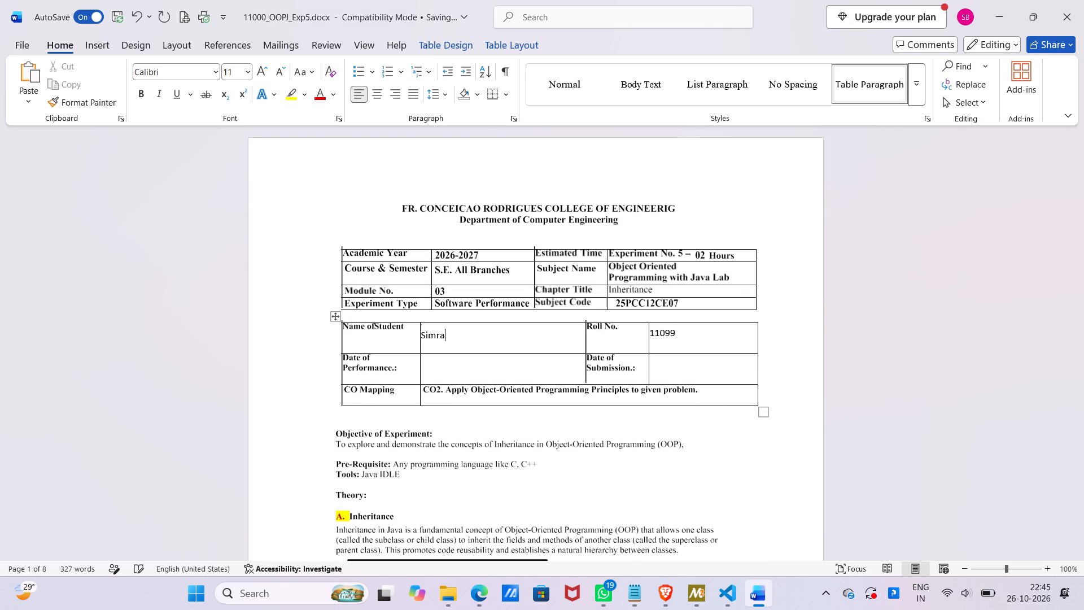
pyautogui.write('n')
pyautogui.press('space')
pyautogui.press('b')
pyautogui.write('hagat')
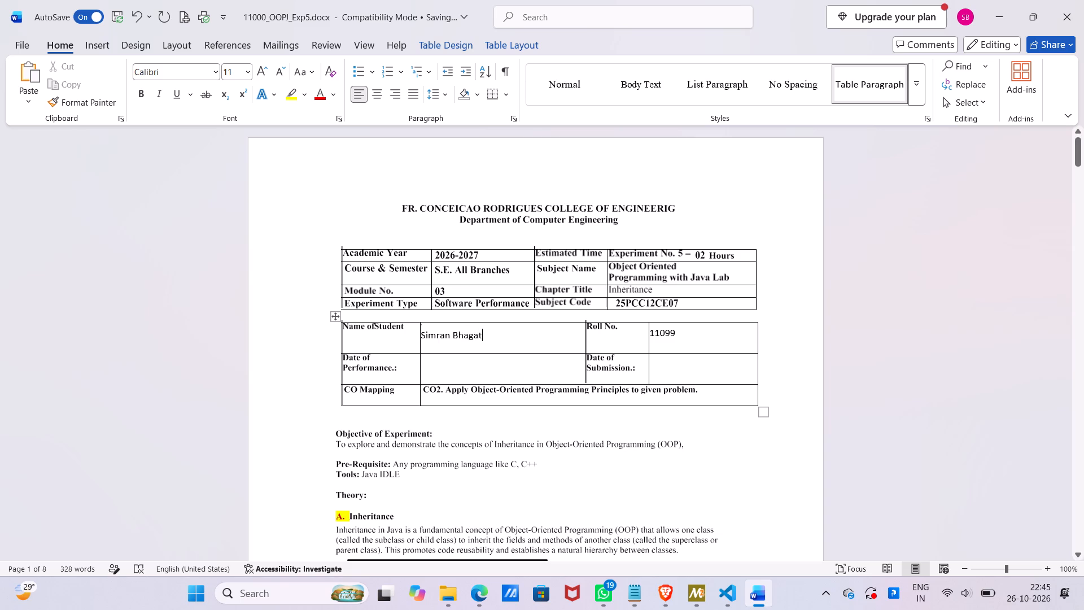
# Correct the Roll No. cell to the current student's roll number and save the report.
pyautogui.click(689, 332)
pyautogui.press('BackSpace')
pyautogui.press('BackSpace')
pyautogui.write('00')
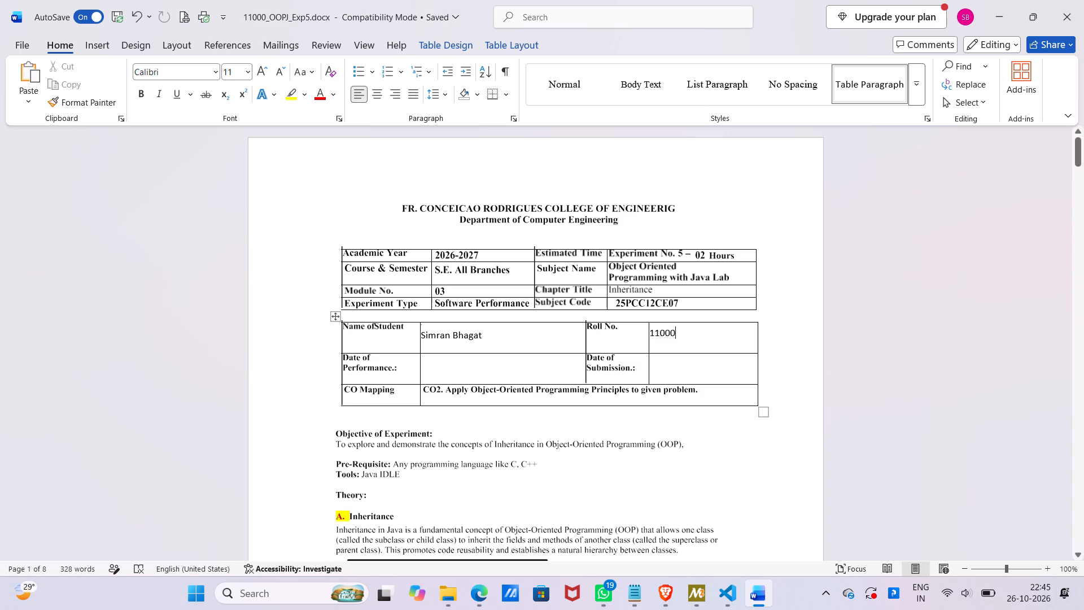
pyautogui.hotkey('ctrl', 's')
# Switch to Google Classroom in Edge, leave the EXP-3 submission, and open the EXP-5 assignment posted 7 Oct in the OOPJ class.
pyautogui.scroll(-12, 648, 468)
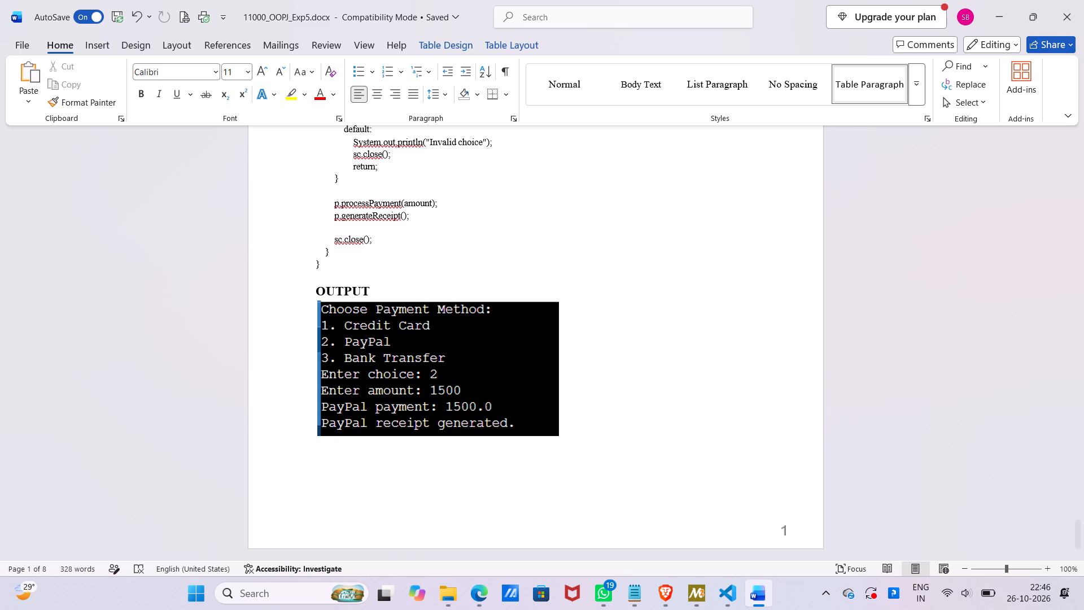
pyautogui.click(479, 596)
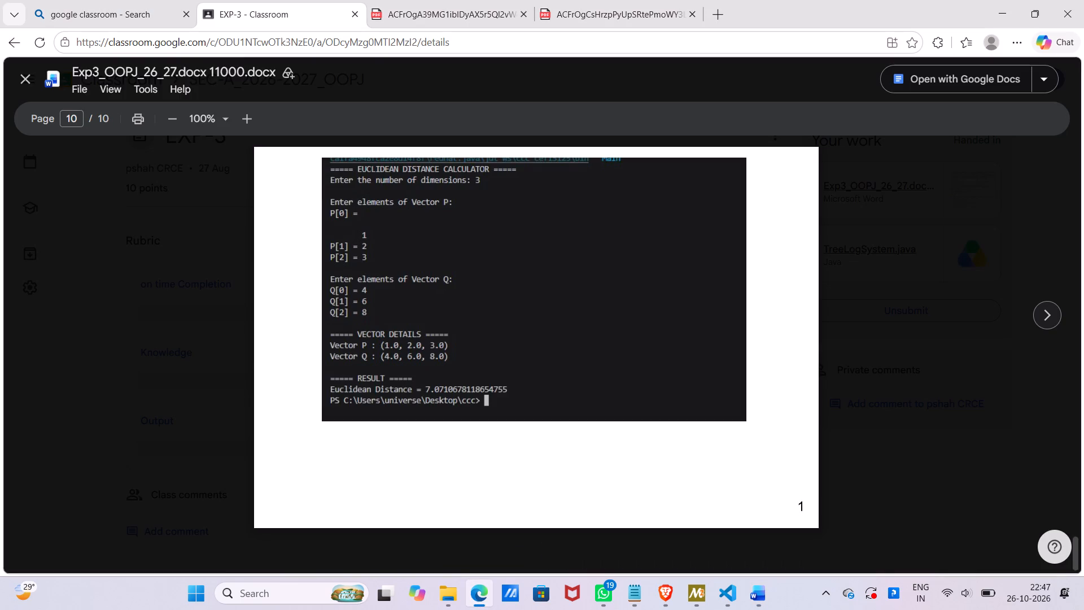
pyautogui.click(21, 77)
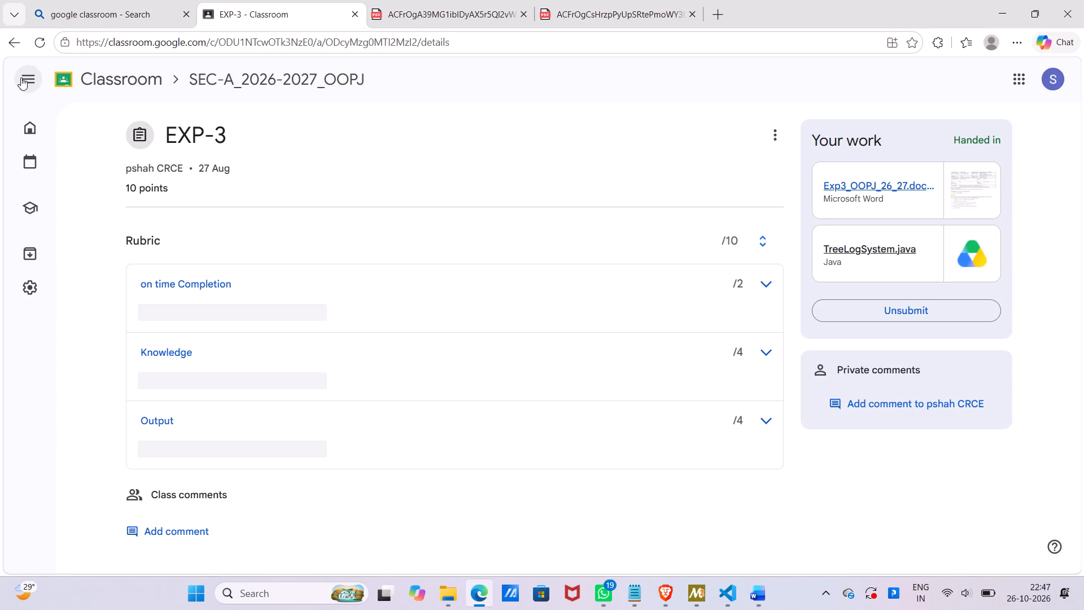
pyautogui.hscroll(10, 343, 256)
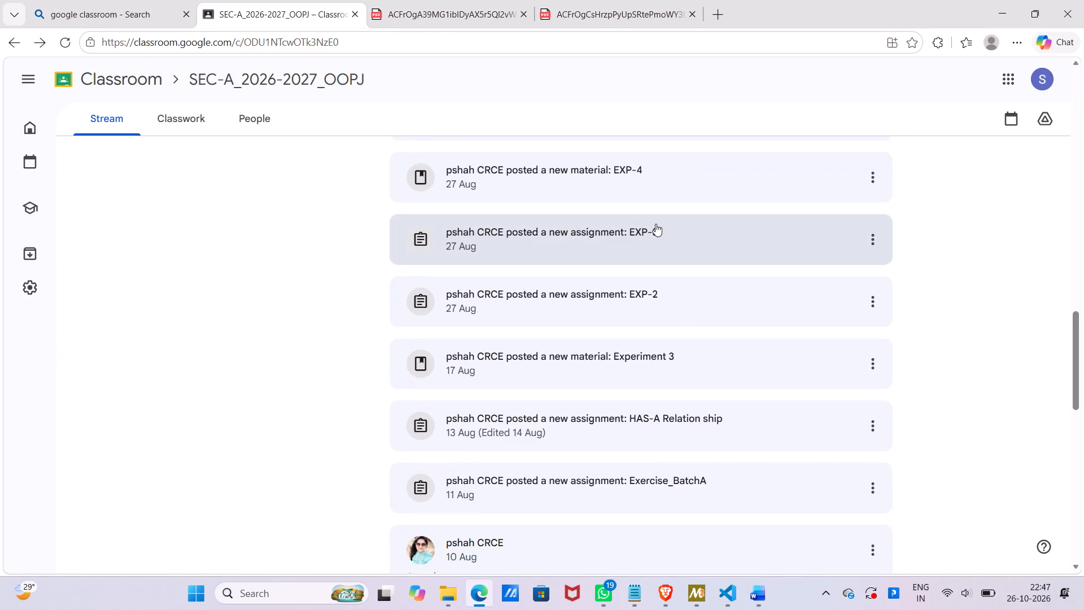
pyautogui.scroll(8, 655, 224)
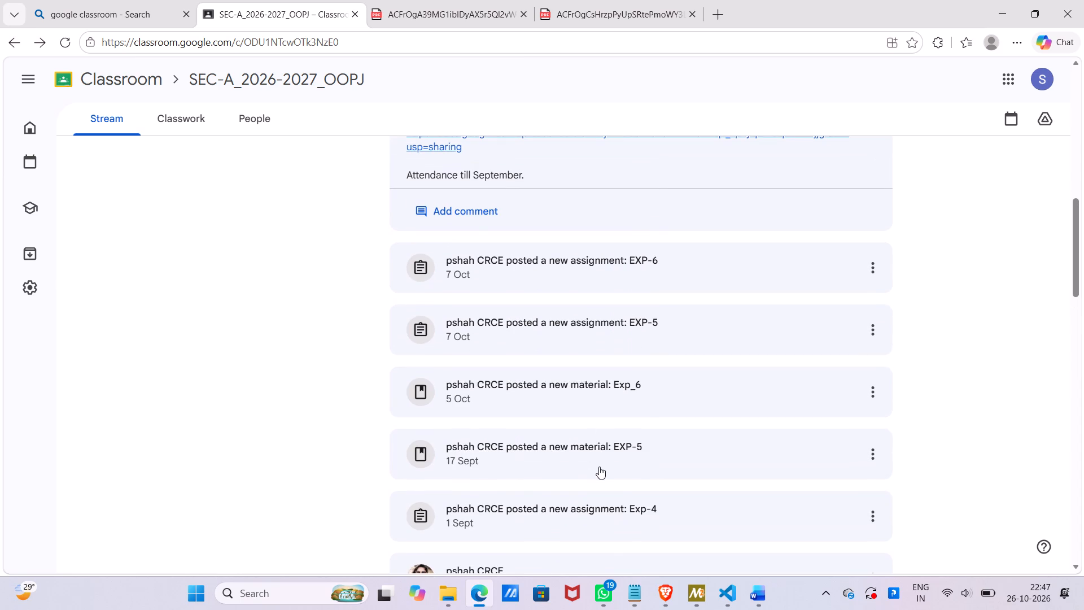
pyautogui.click(599, 469)
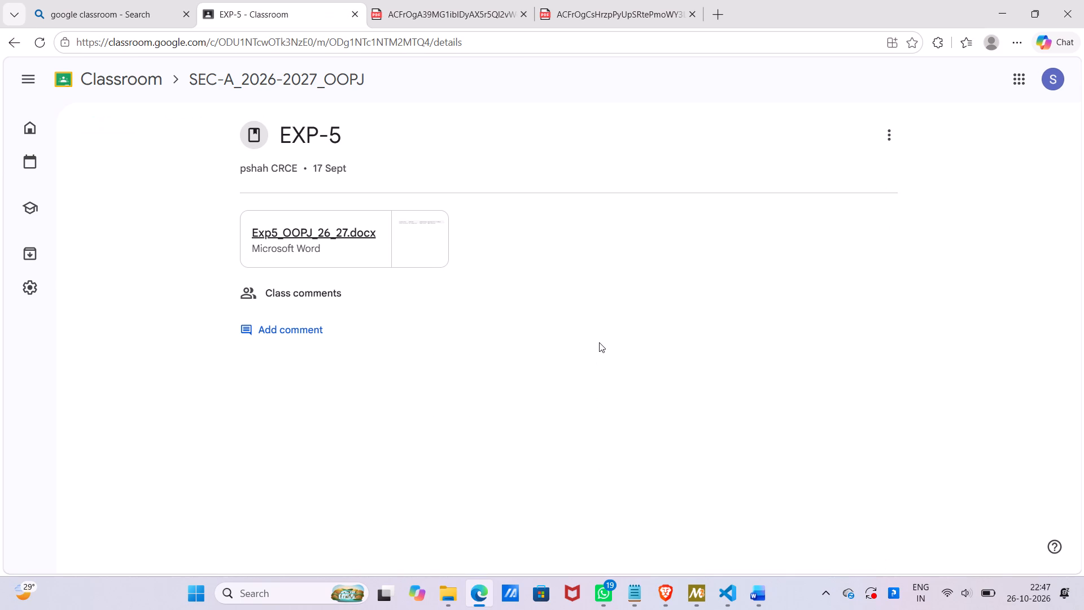
pyautogui.hscroll(1, 599, 342)
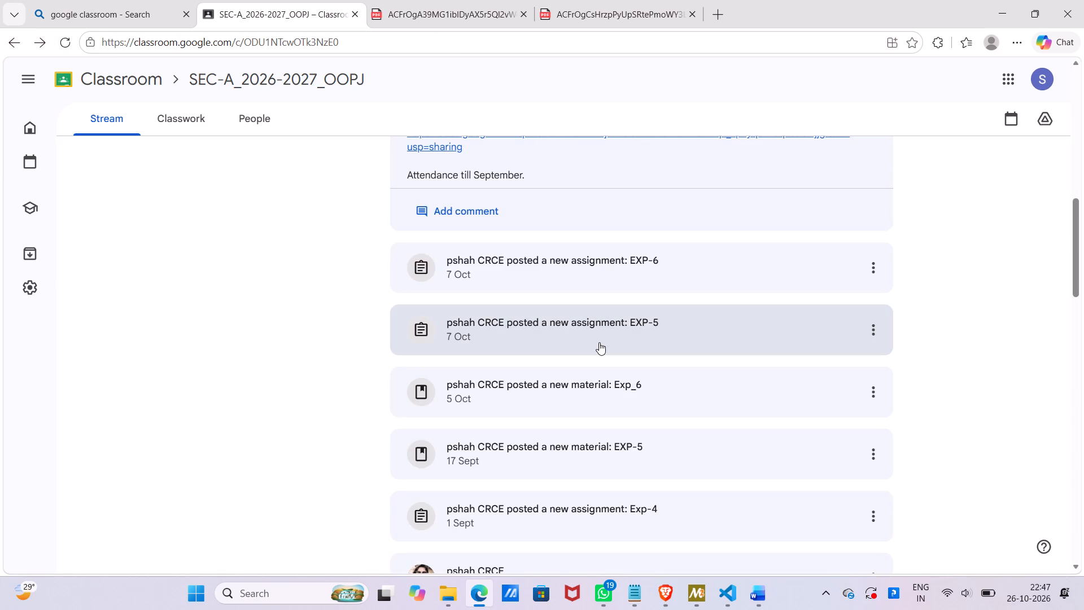
pyautogui.click(610, 310)
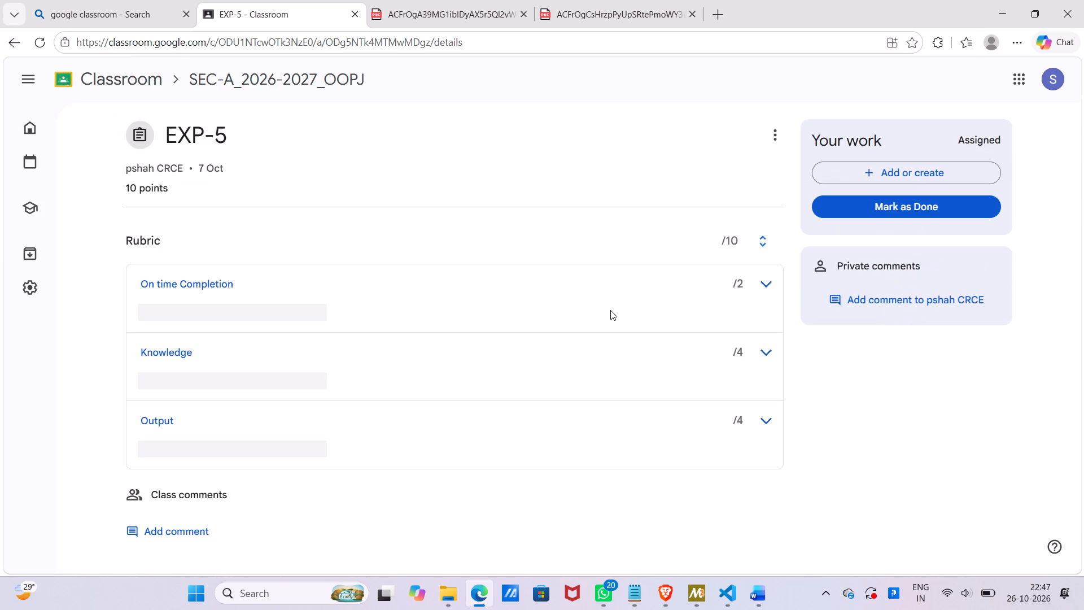
# Upload the Exp5 OOPJ Word document from the Desktop as work for the EXP-5 assignment, closing its open Word window.
pyautogui.click(928, 169)
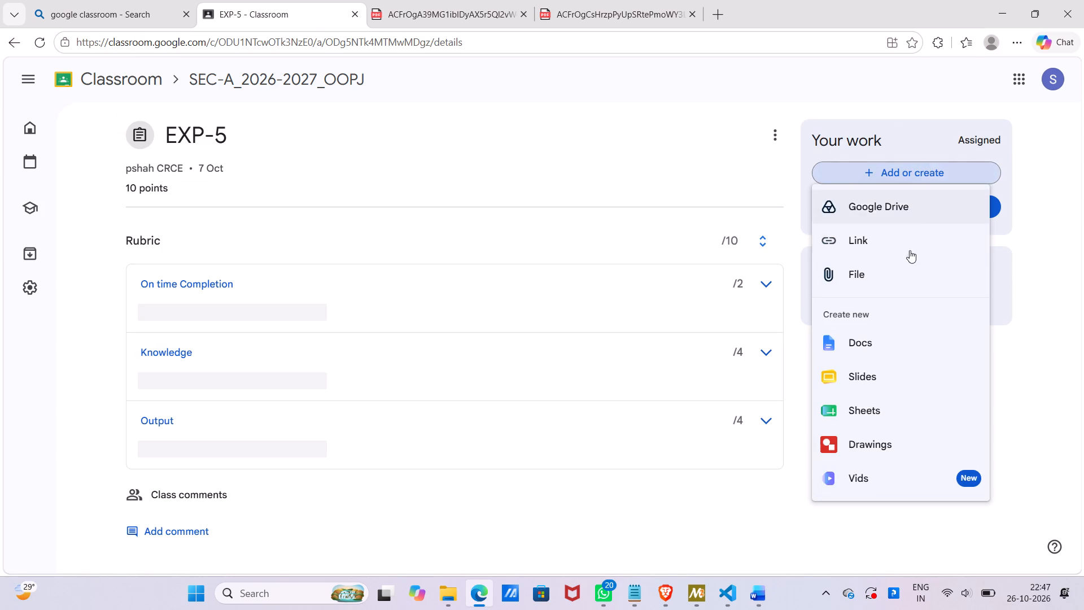
pyautogui.click(901, 270)
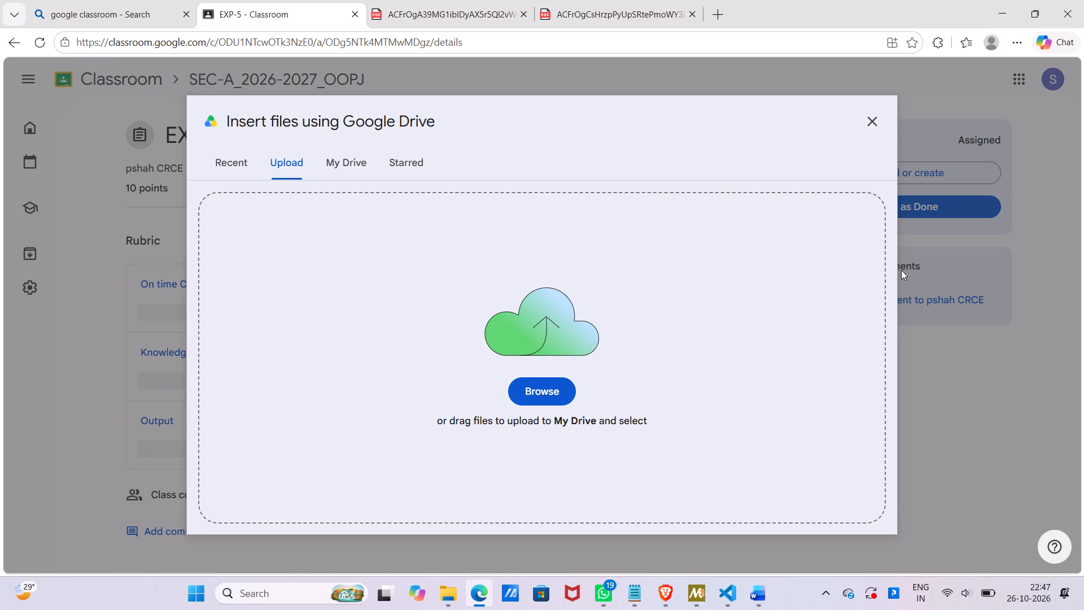
pyautogui.click(542, 388)
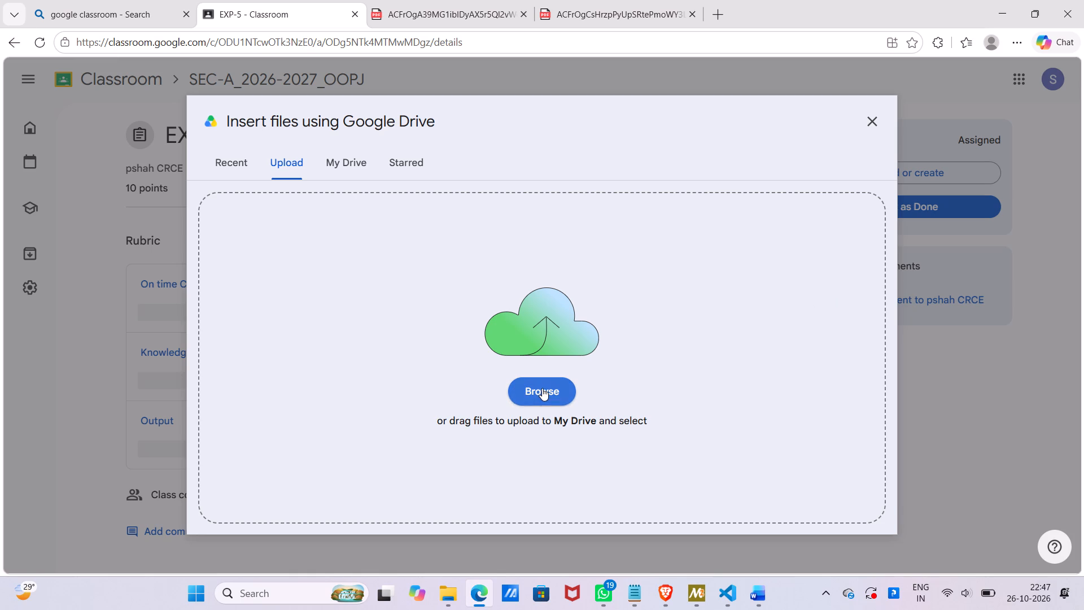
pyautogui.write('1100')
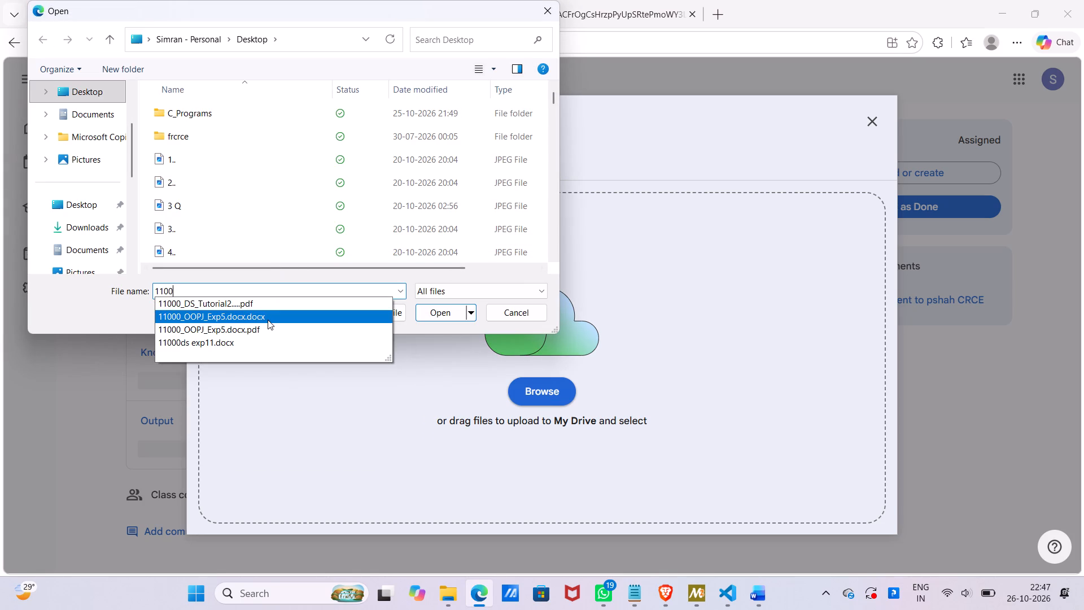
pyautogui.click(268, 320)
pyautogui.click(429, 310)
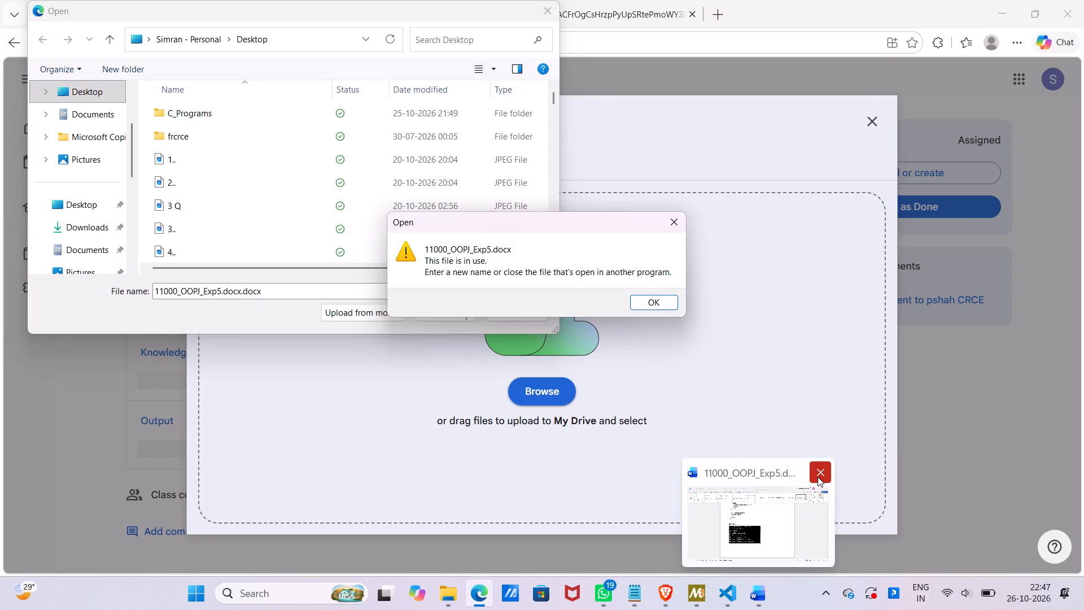
pyautogui.click(818, 477)
pyautogui.click(660, 301)
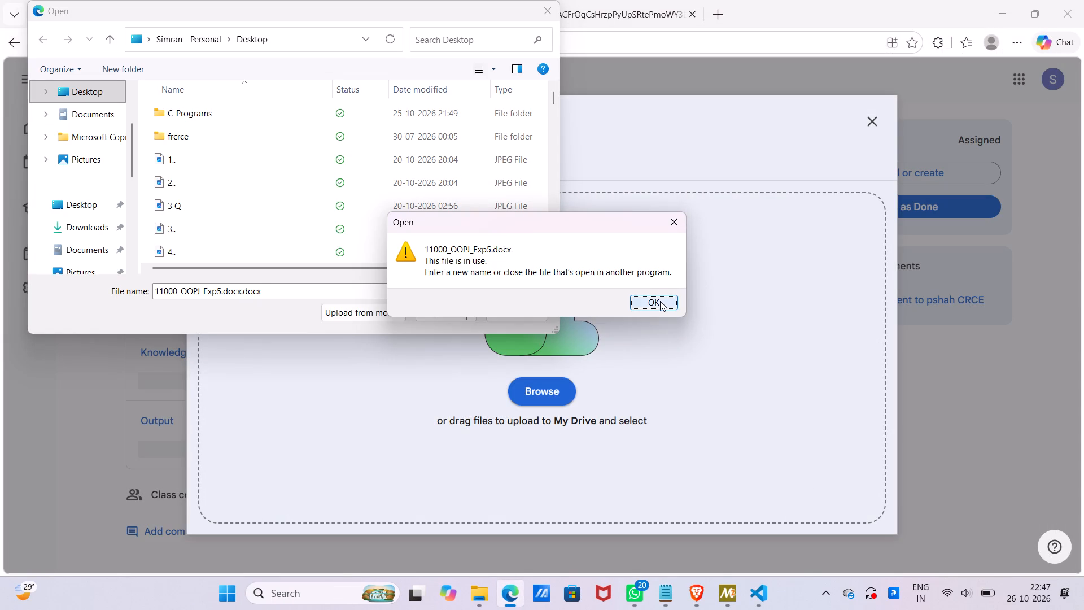
pyautogui.click(449, 313)
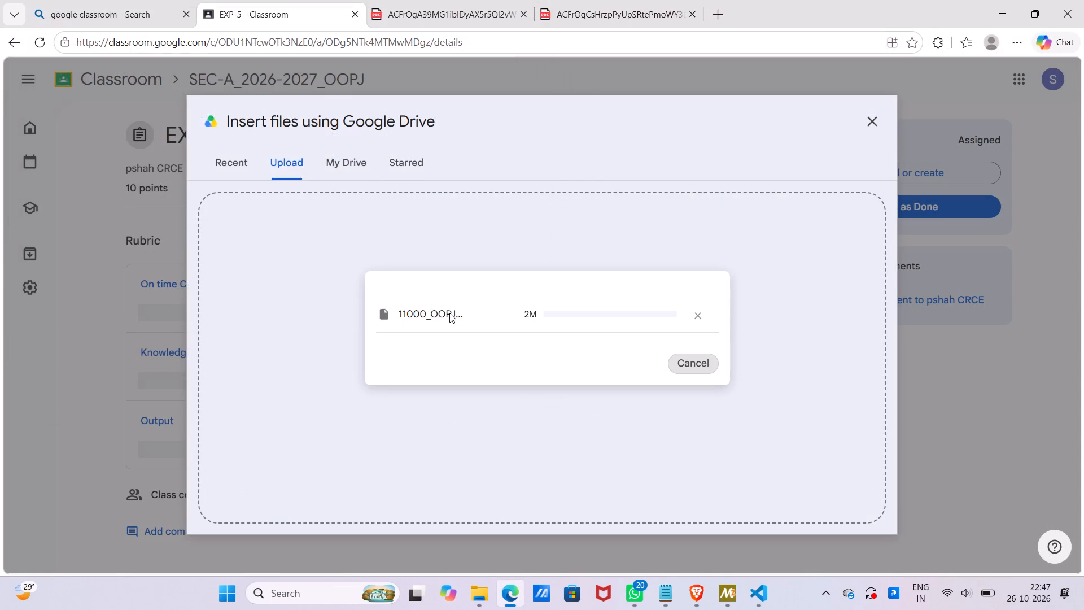
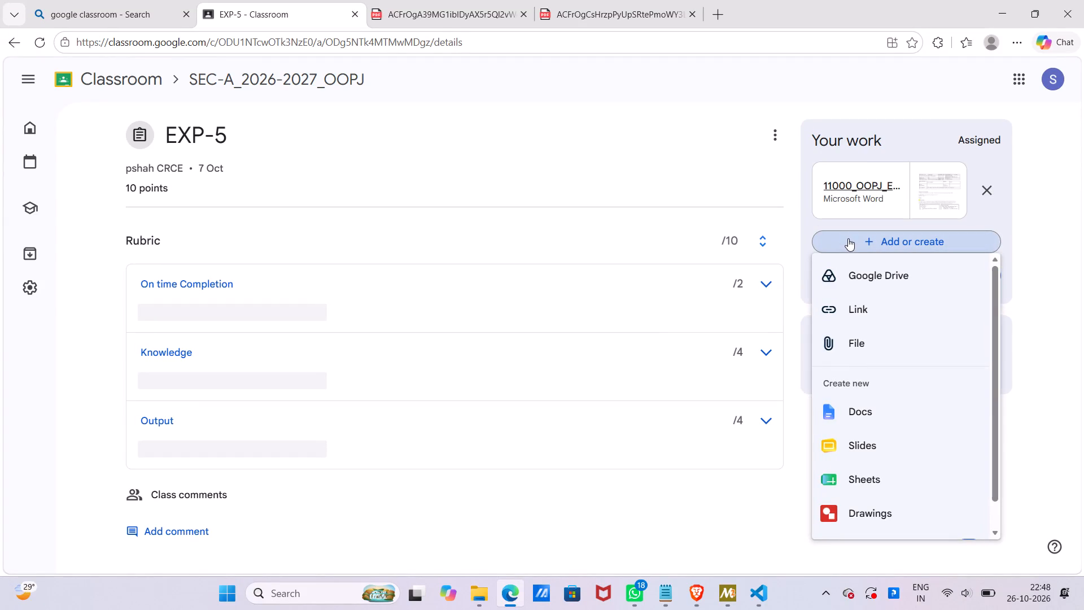
# Upload the Main..java and Main_2.java files from the recent files as additional work for the EXP-5 assignment.
pyautogui.click(863, 341)
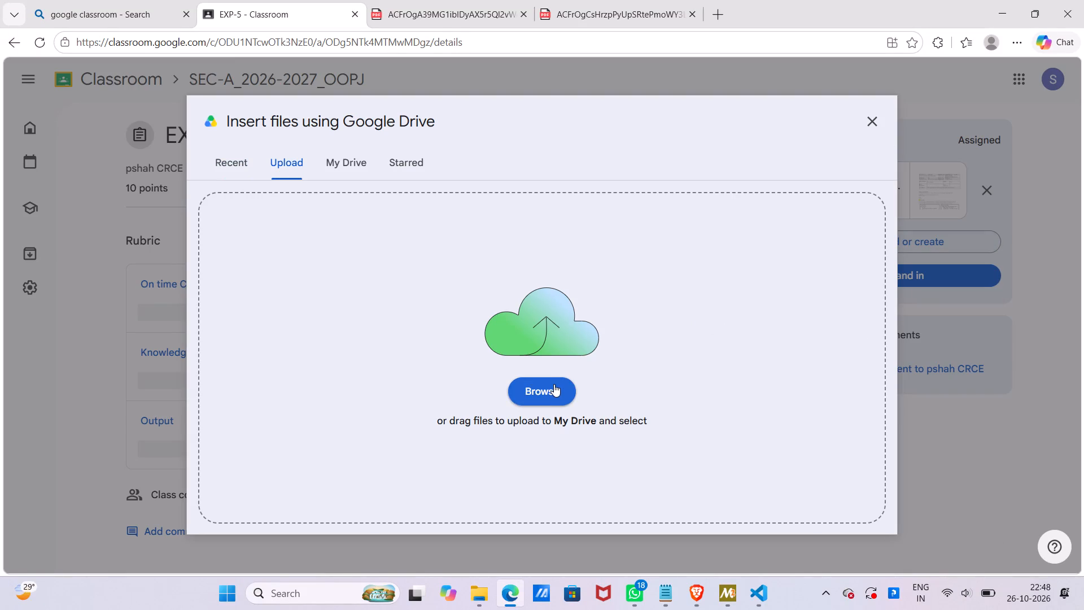
pyautogui.click(554, 384)
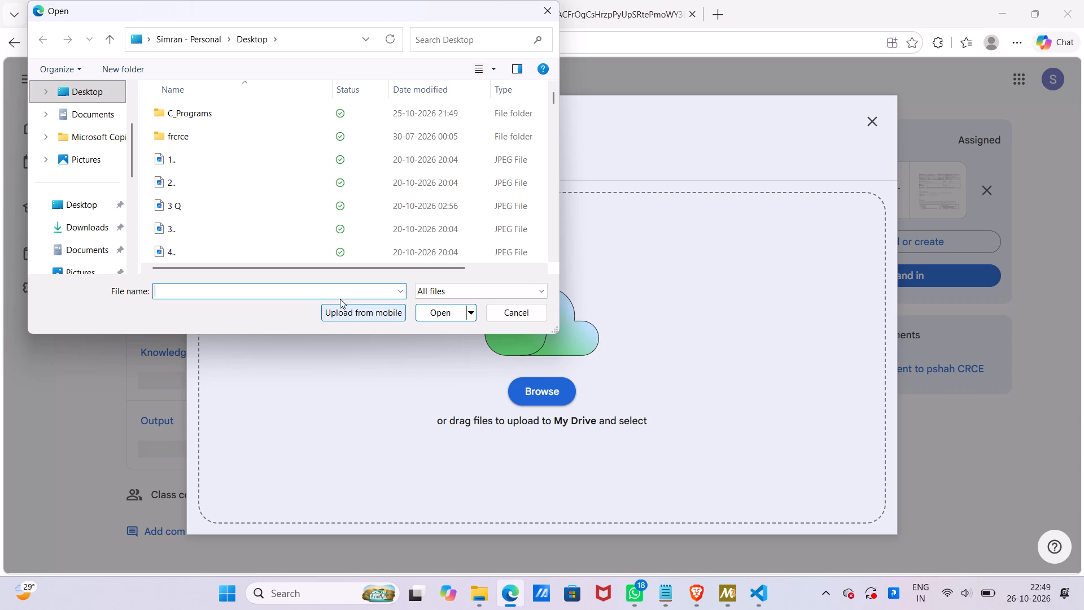
pyautogui.click(333, 292)
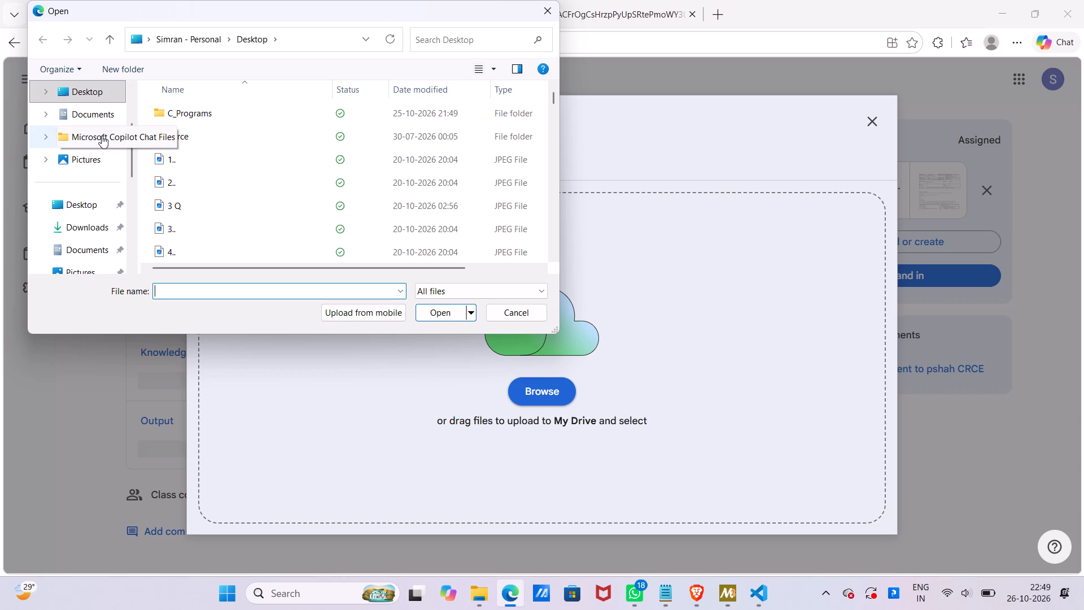
pyautogui.scroll(6, 102, 136)
pyautogui.click(82, 86)
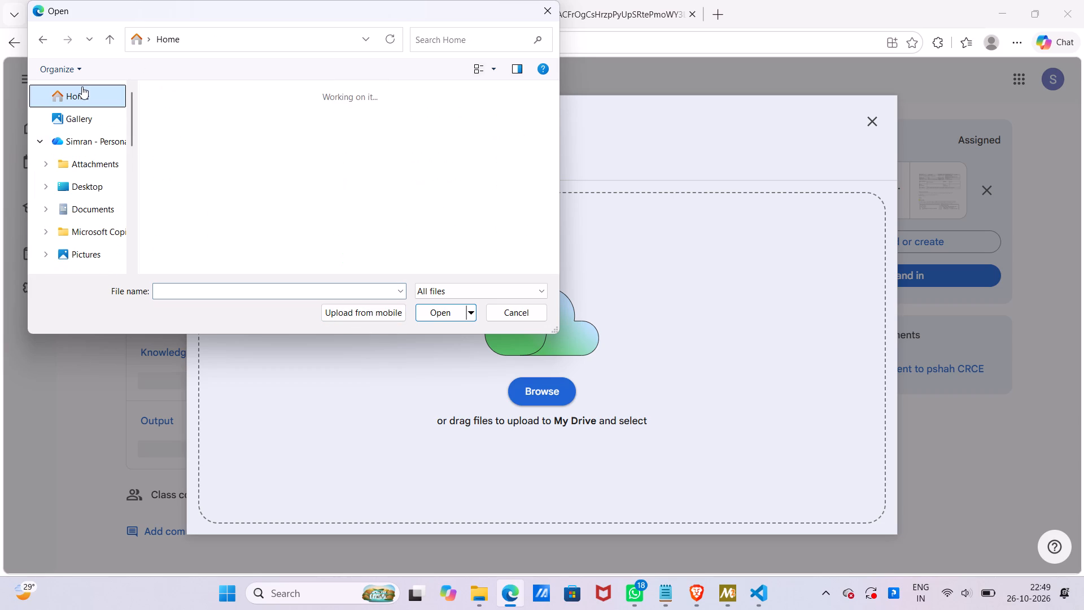
pyautogui.scroll(-1, 243, 205)
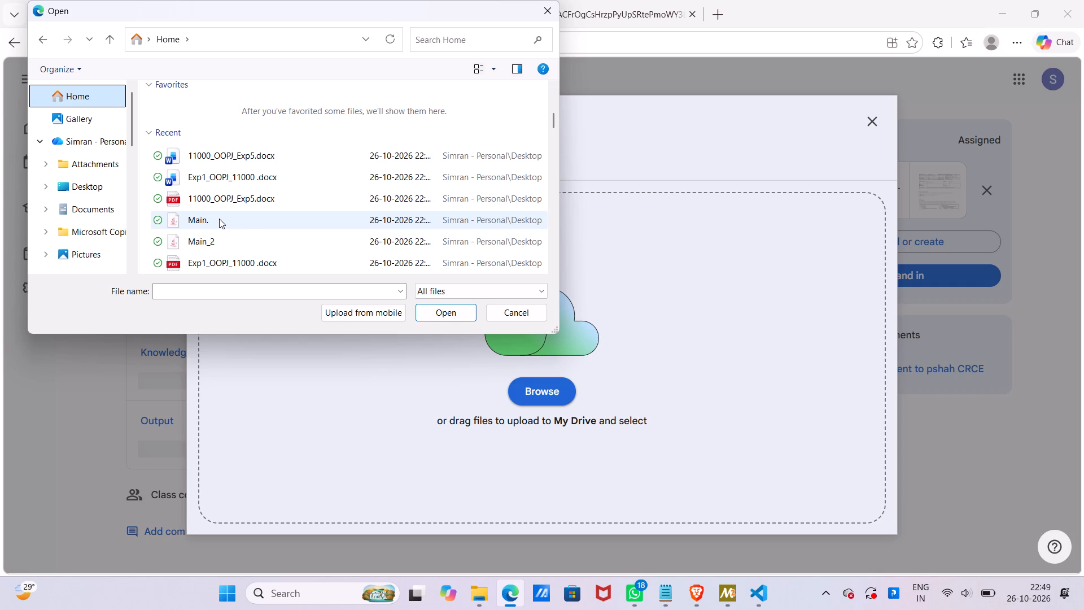
pyautogui.keyDown('ctrl'); pyautogui.click(213, 238); pyautogui.keyUp('ctrl')
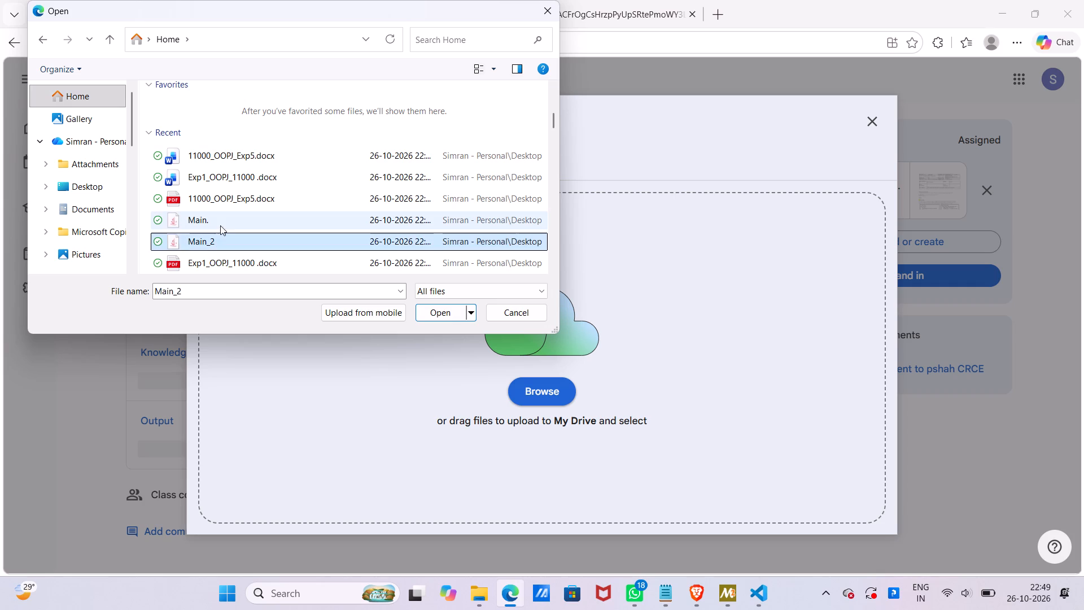
pyautogui.keyDown('ctrl'); pyautogui.click(220, 221); pyautogui.keyUp('ctrl')
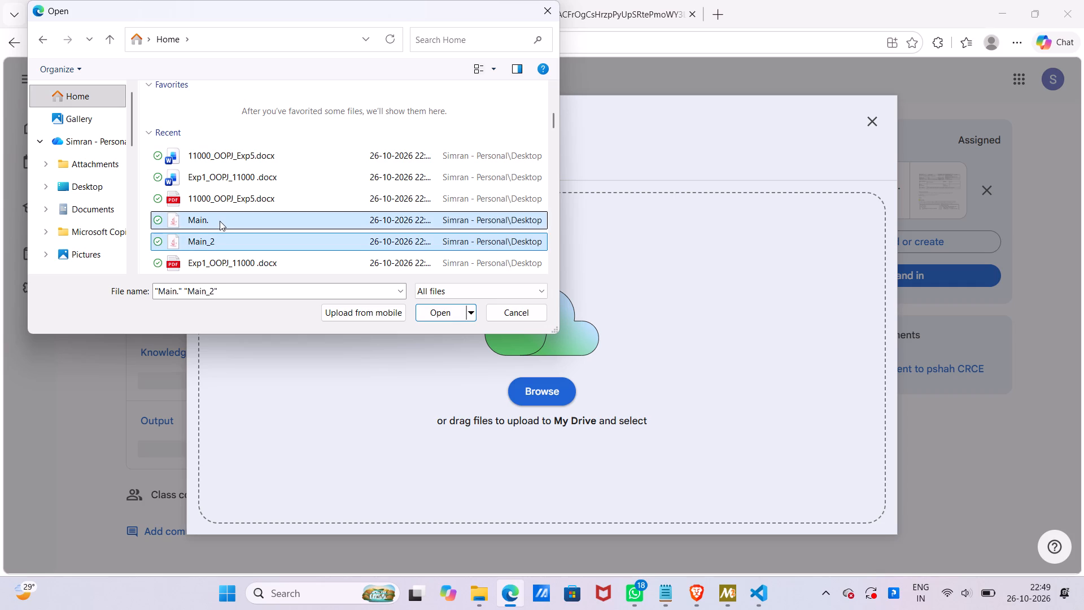
pyautogui.click(421, 320)
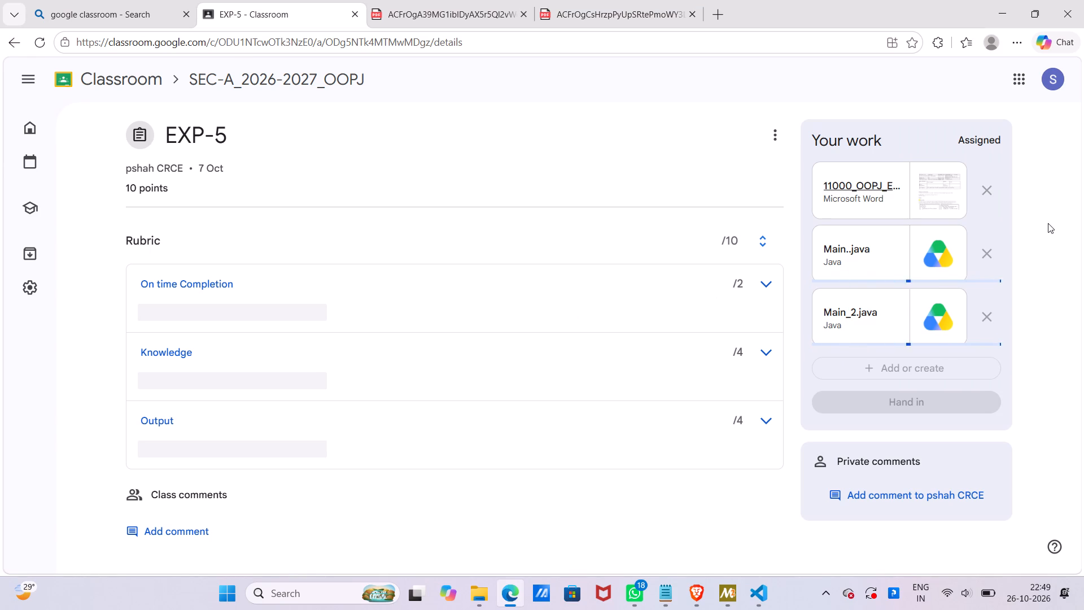
# Replace the Main..java attachment by removing it and uploading Main..java again from the Desktop.
pyautogui.click(988, 257)
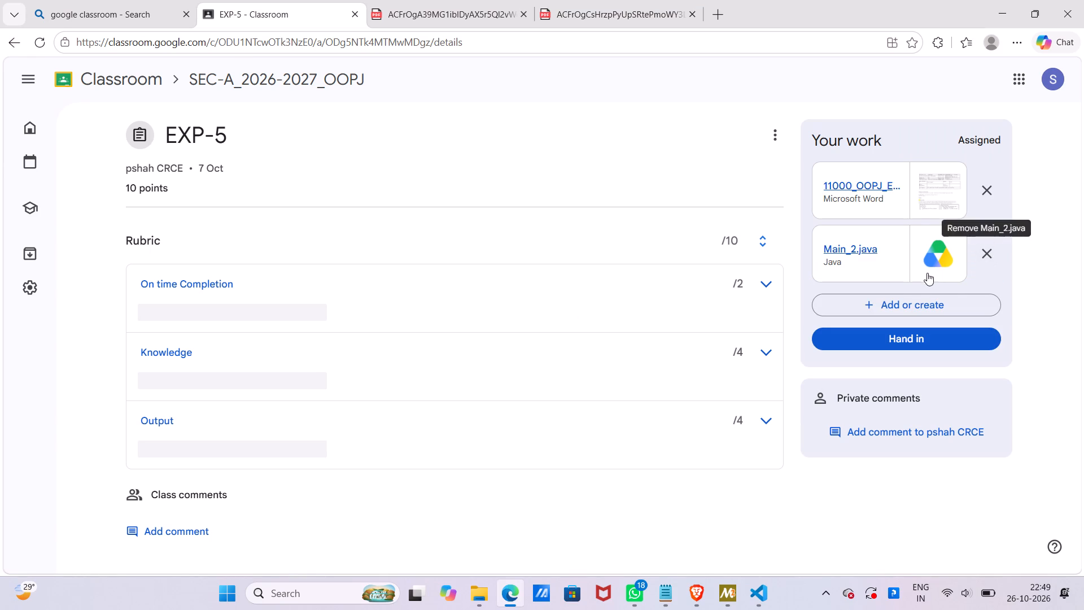
pyautogui.click(882, 303)
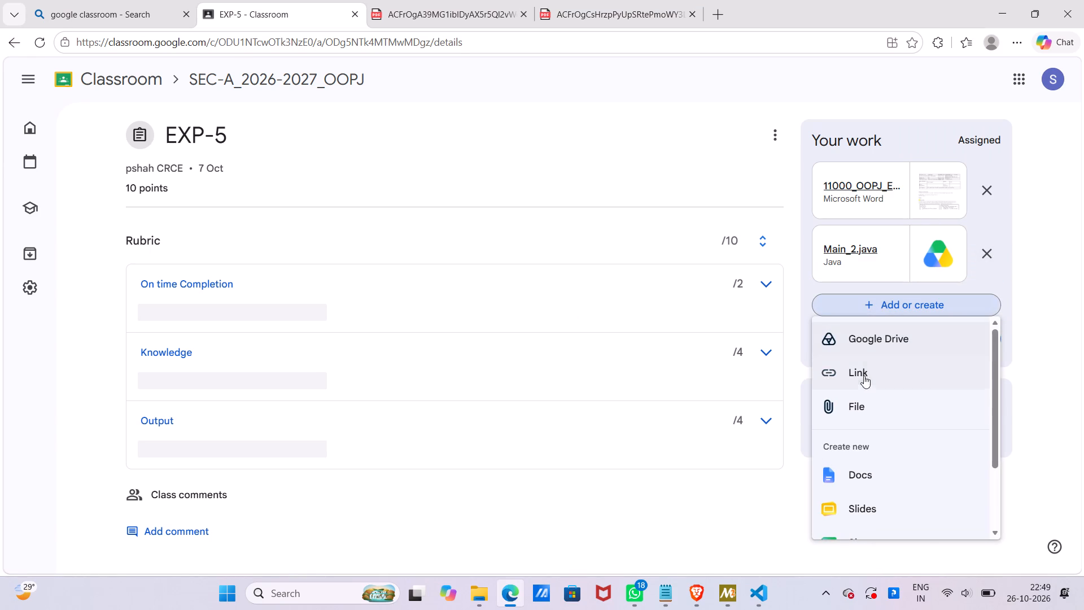
pyautogui.click(853, 398)
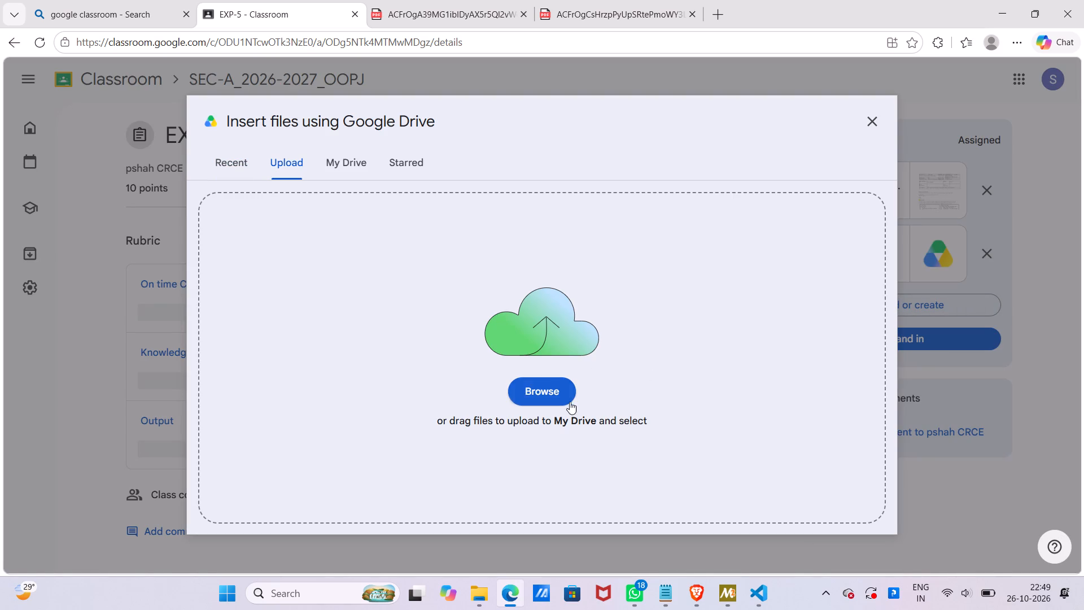
pyautogui.click(559, 402)
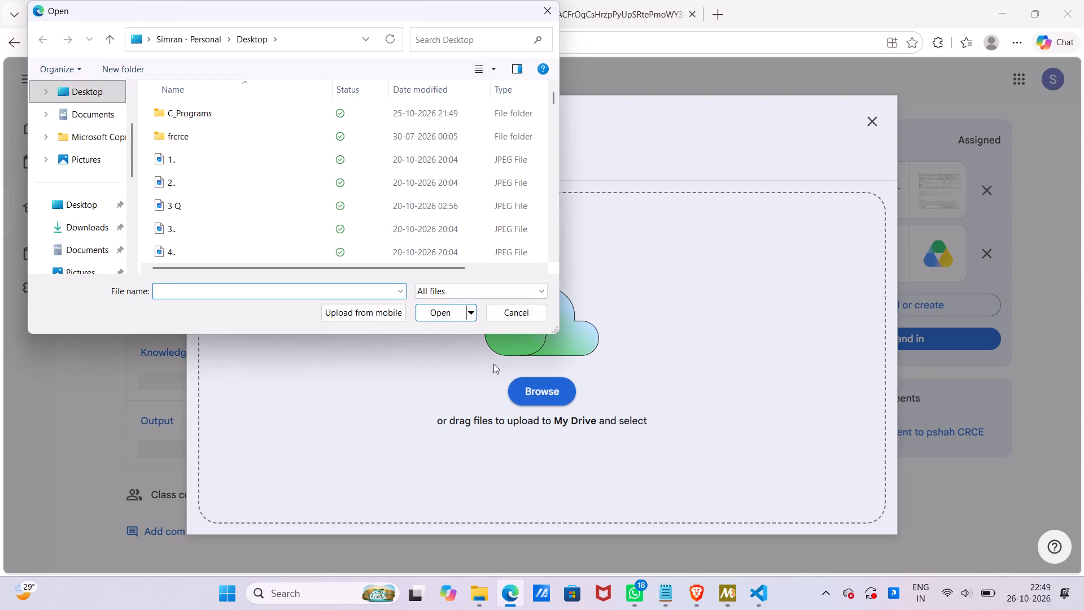
pyautogui.write('ma')
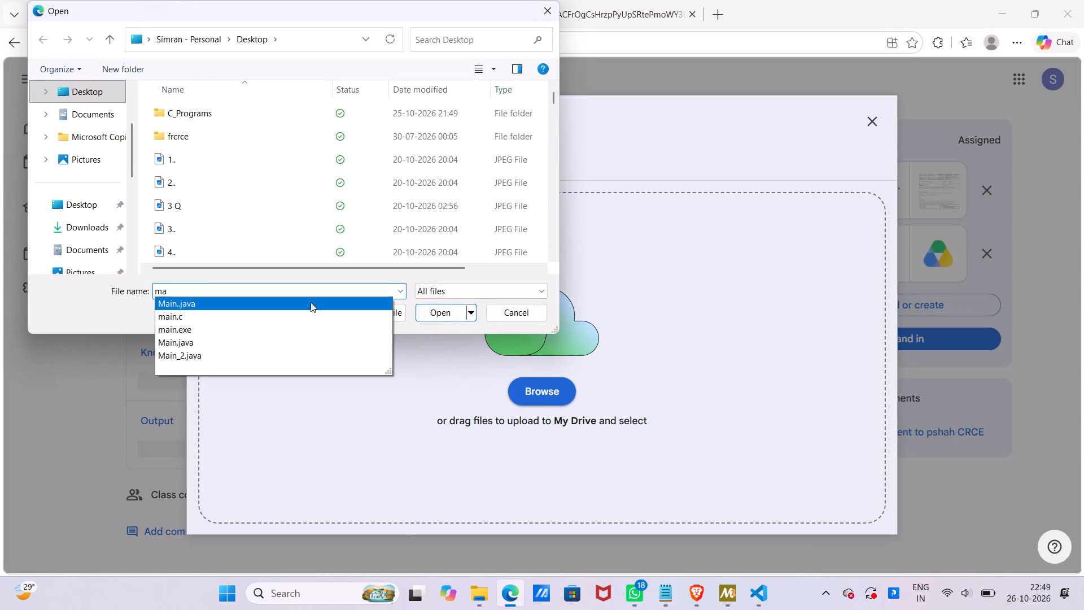
pyautogui.click(311, 302)
pyautogui.click(424, 315)
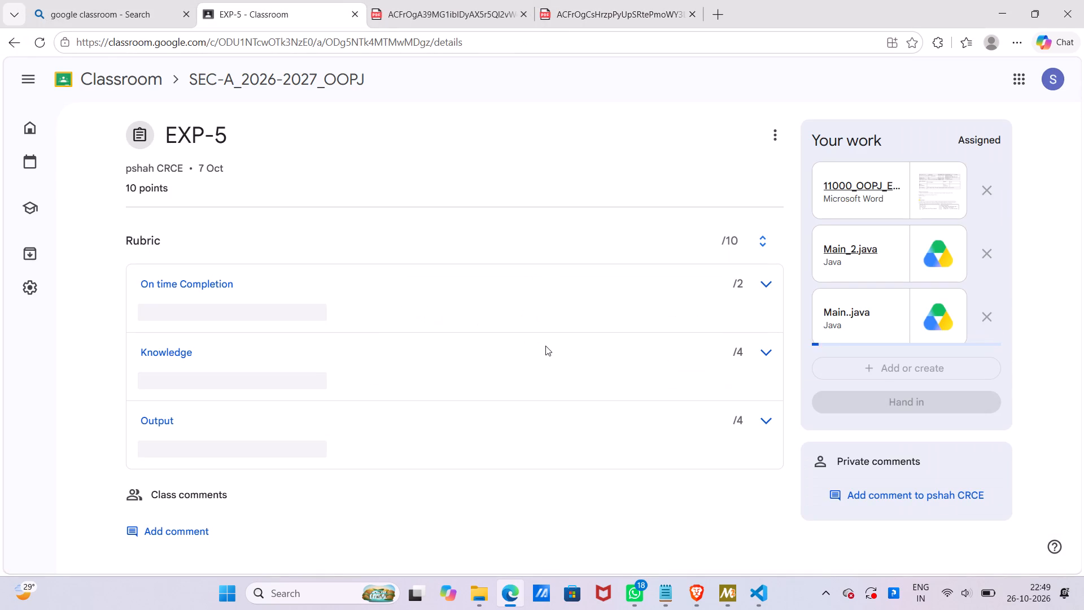
# Preview the attached Exp5 OOPJ Word document, checking the student details, theory, code and output pages, and close the preview.
pyautogui.click(837, 187)
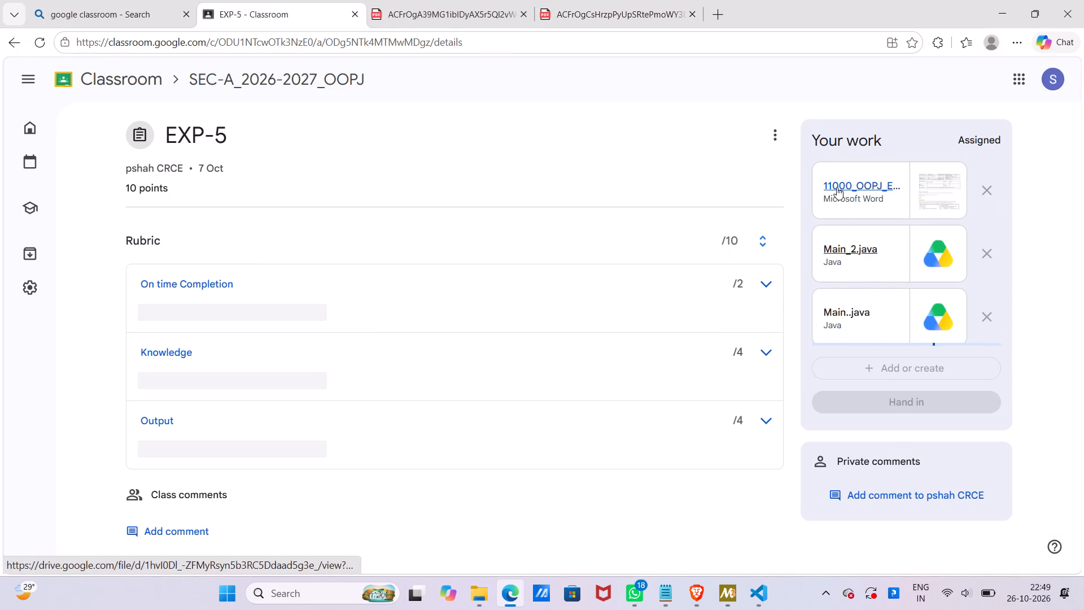
pyautogui.click(851, 181)
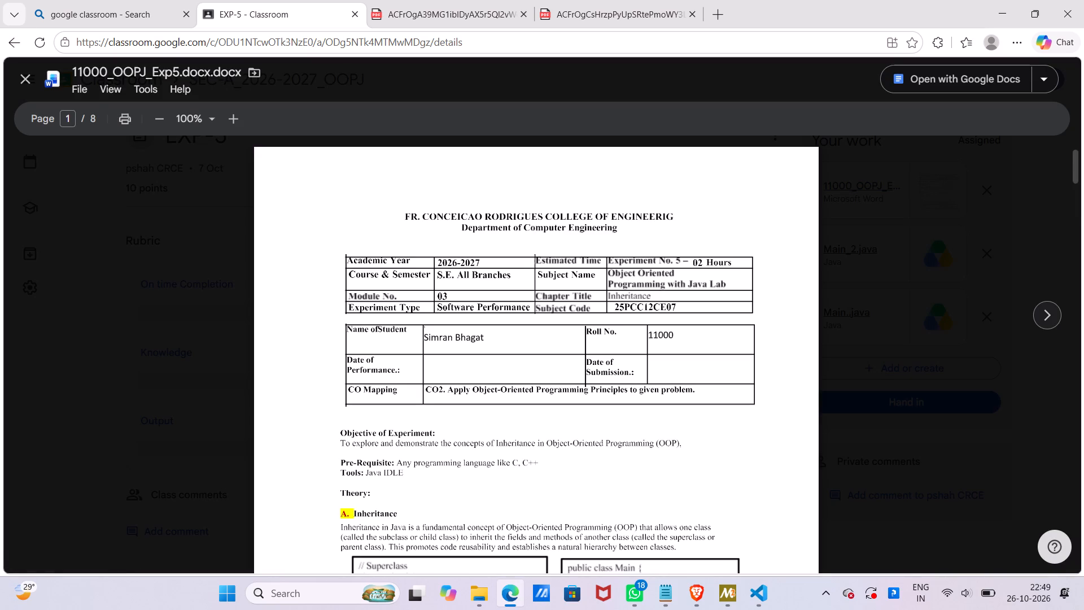
pyautogui.scroll(-5, 404, 330)
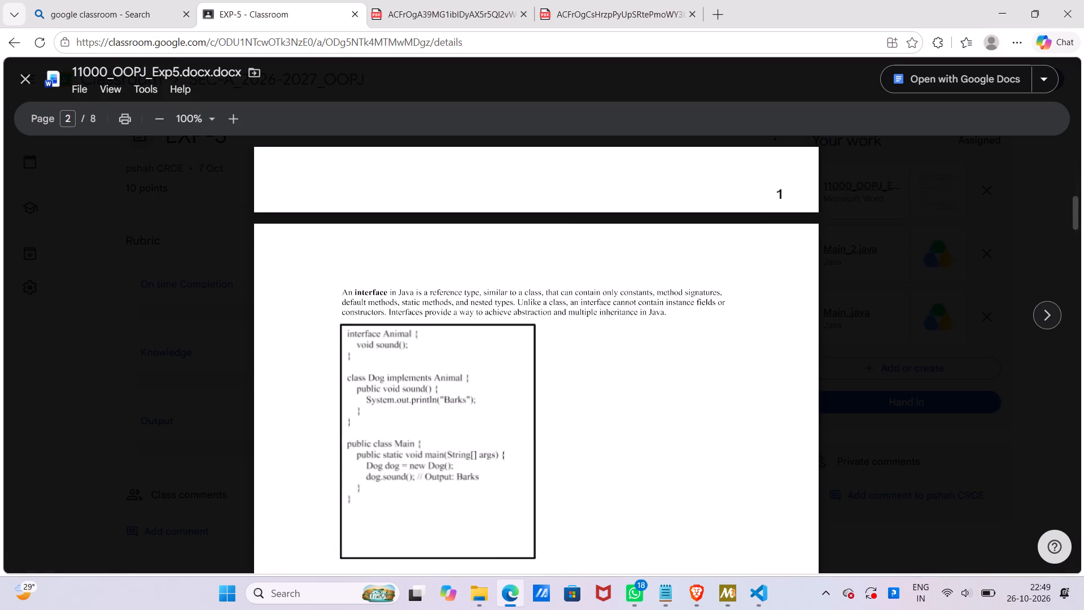
pyautogui.scroll(-6, 404, 330)
pyautogui.scroll(10, 404, 330)
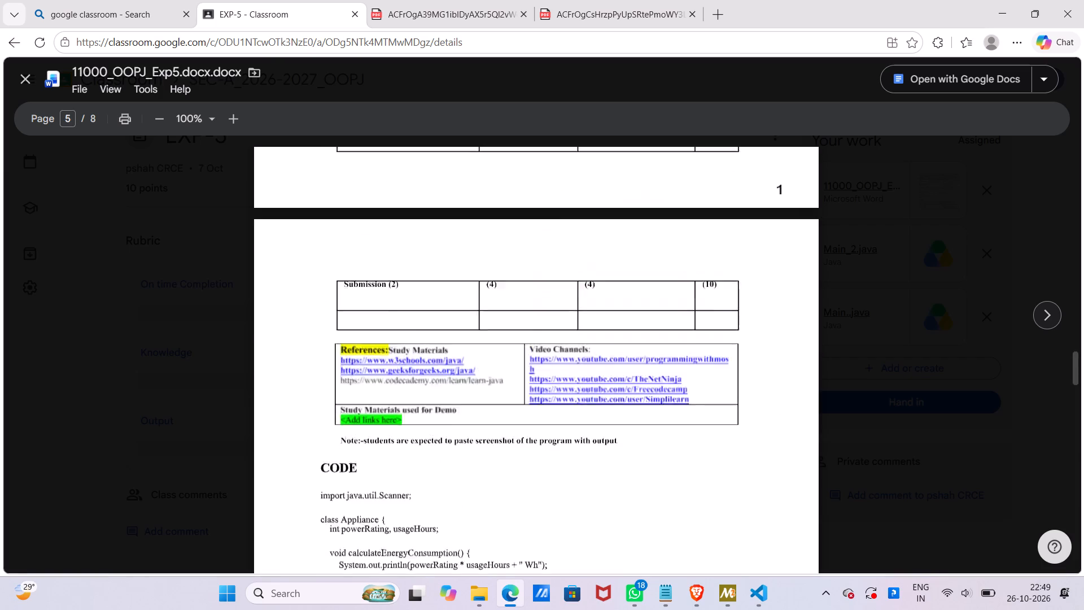
pyautogui.scroll(8, 404, 330)
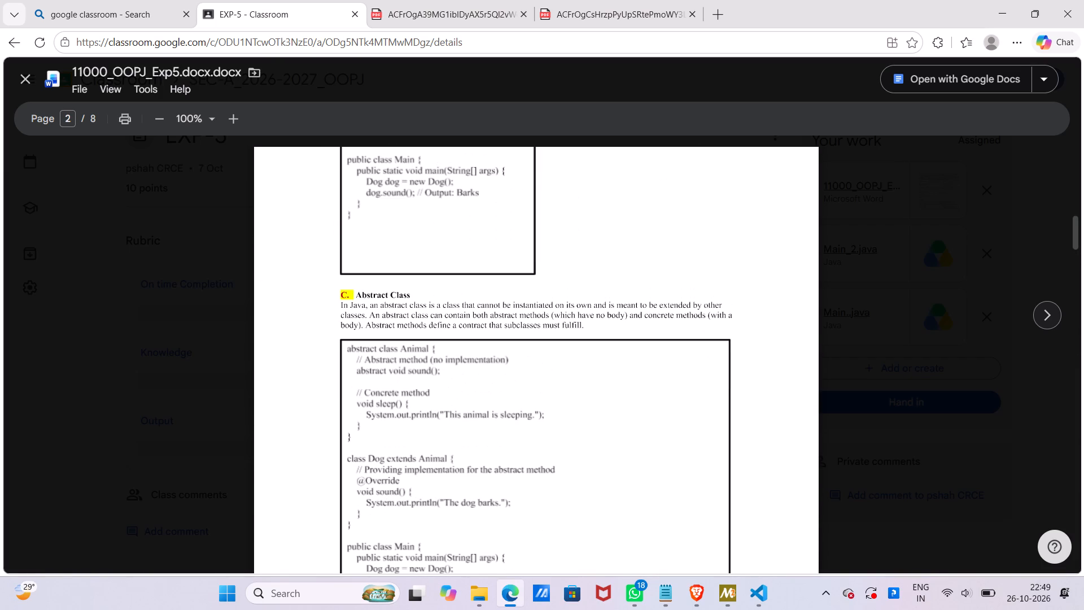
pyautogui.scroll(8, 404, 330)
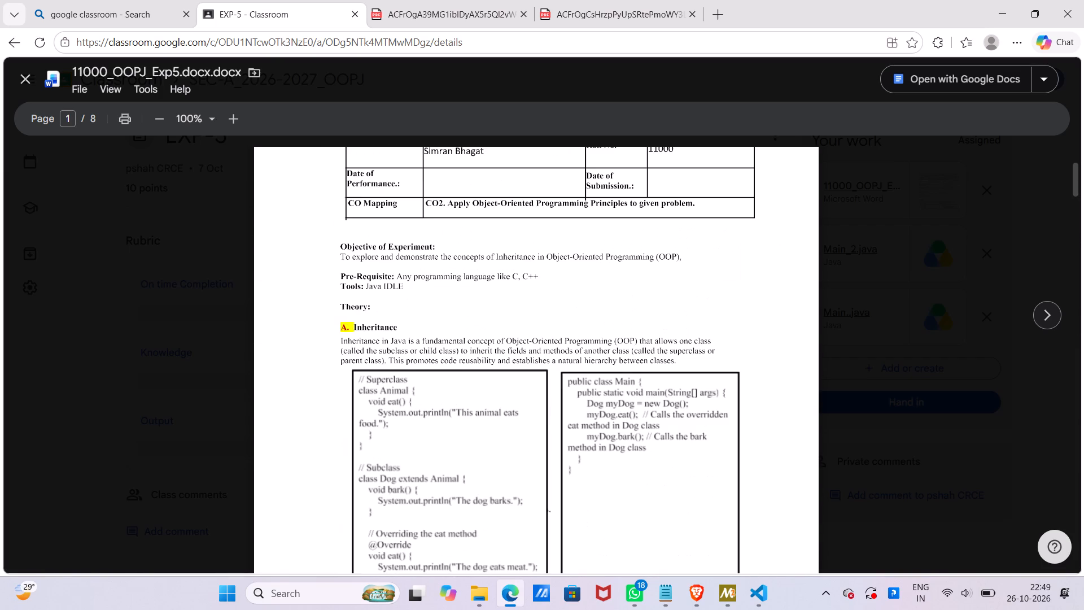
pyautogui.scroll(-6, 404, 330)
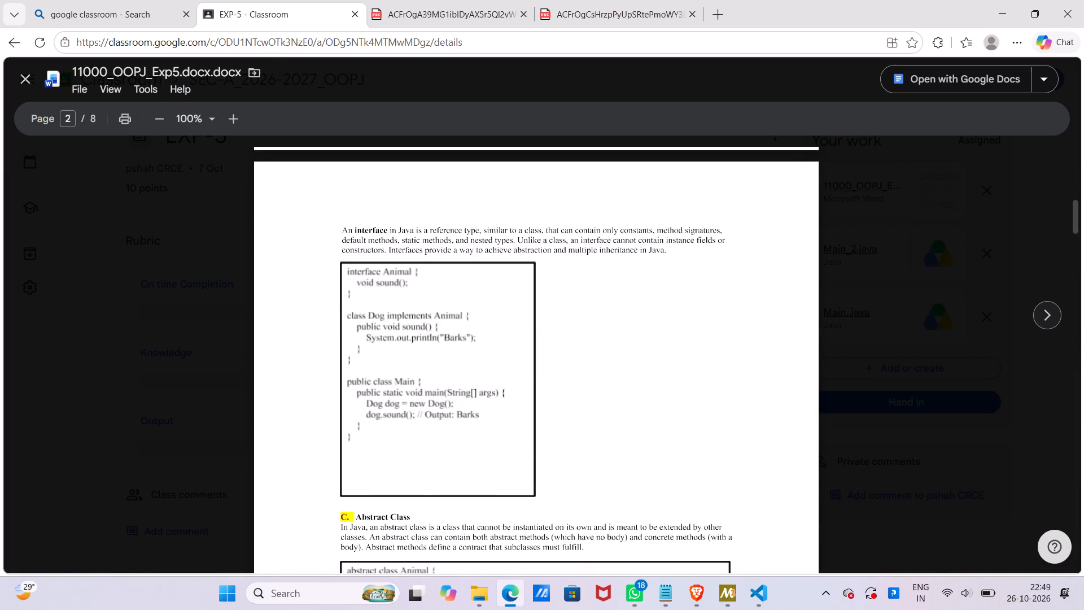
pyautogui.scroll(-9, 404, 330)
pyautogui.scroll(4, 404, 330)
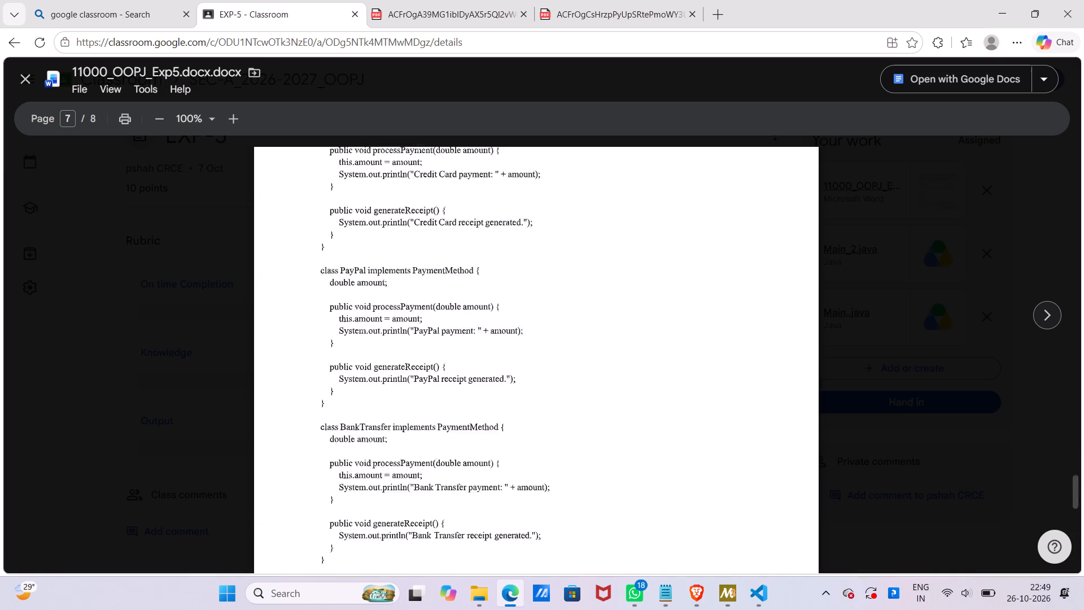
pyautogui.scroll(6, 404, 330)
pyautogui.scroll(-4, 404, 330)
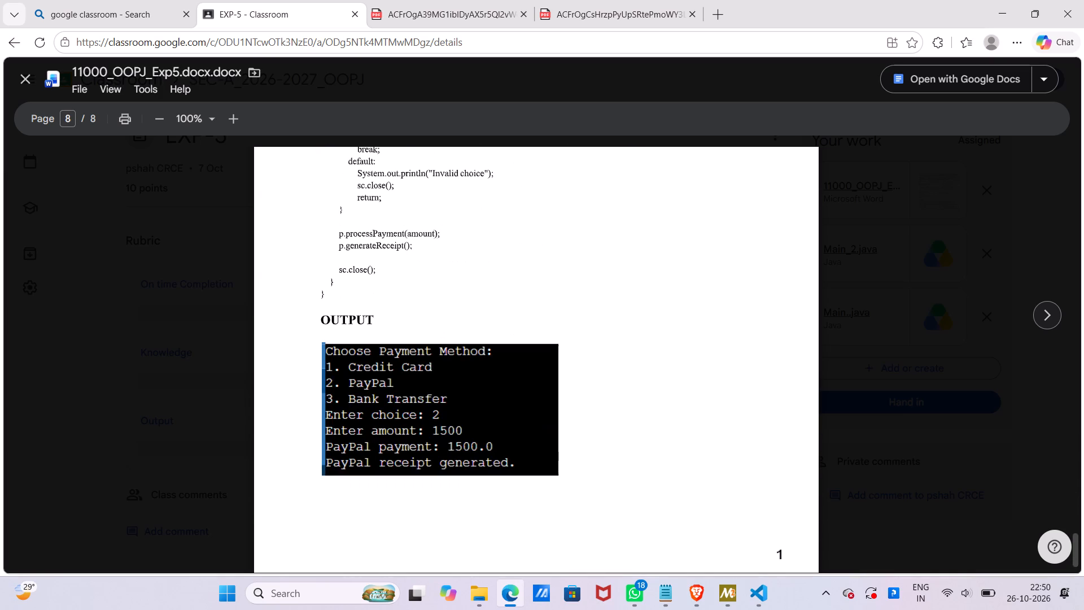
pyautogui.scroll(-1, 404, 330)
pyautogui.click(23, 80)
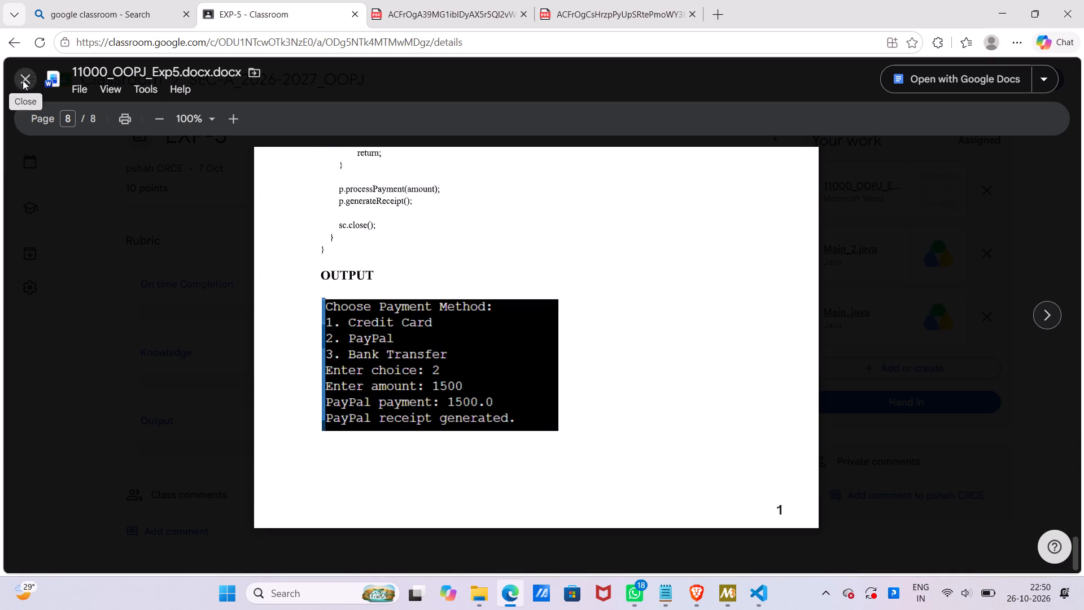
# Preview the attached Main_2.java and Main..java files to check their code, closing each preview.
pyautogui.click(859, 241)
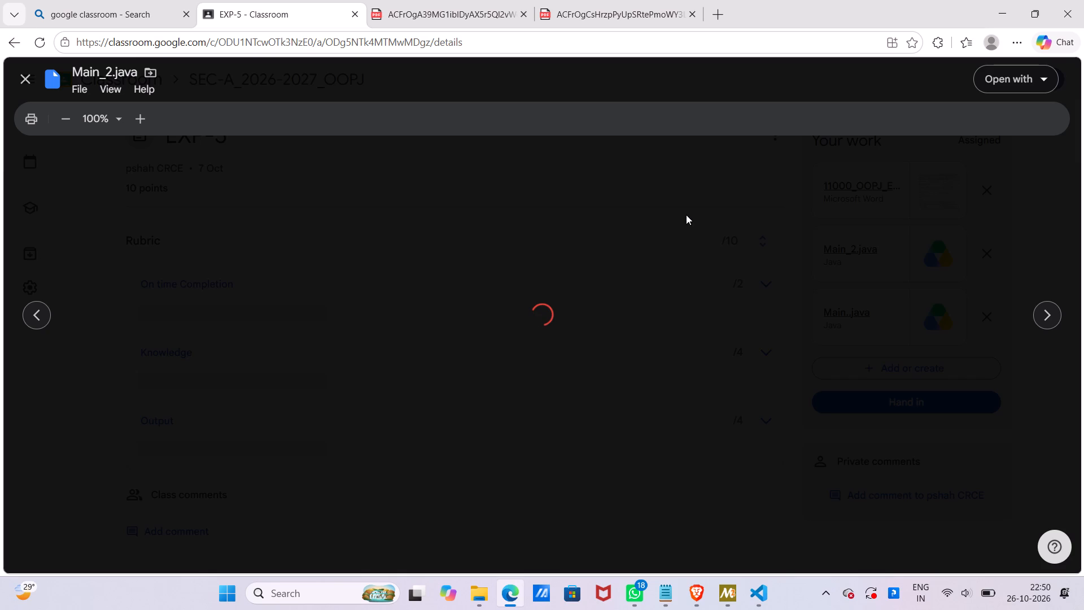
pyautogui.scroll(-3, 567, 278)
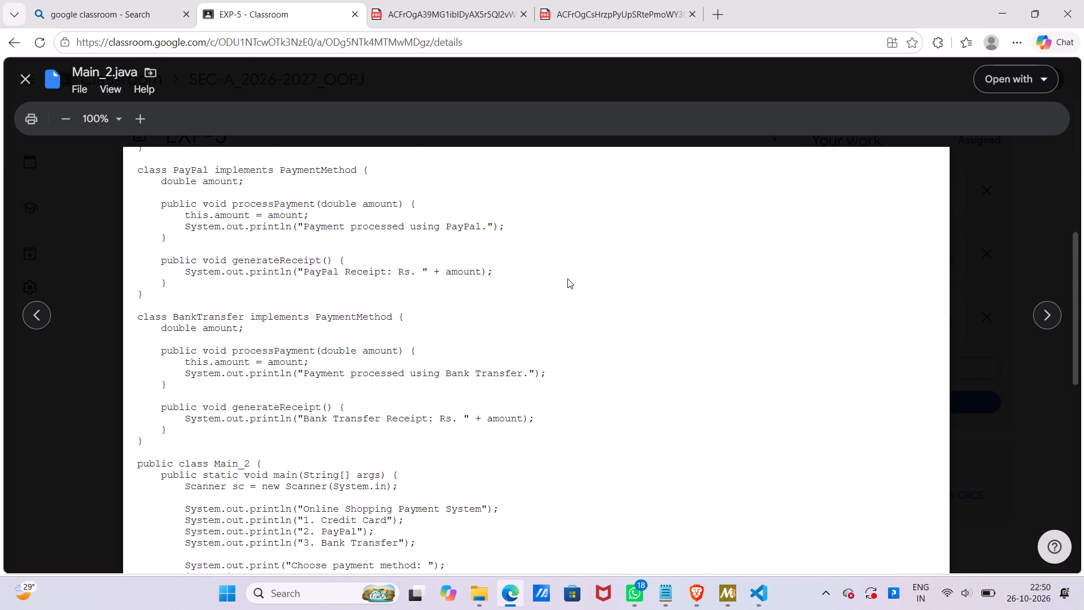
pyautogui.scroll(-5, 567, 278)
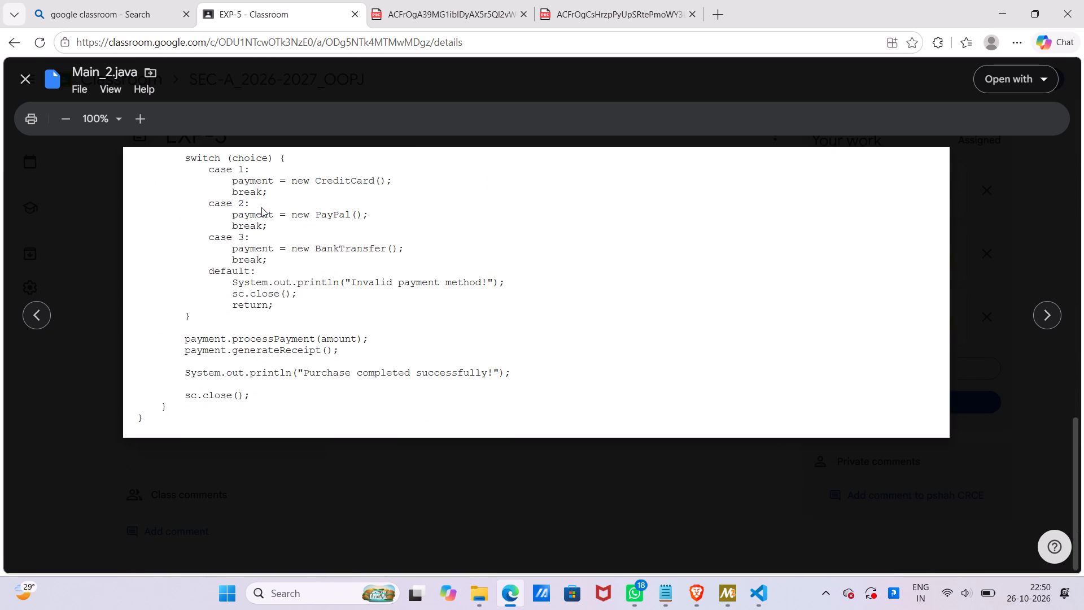
pyautogui.click(27, 68)
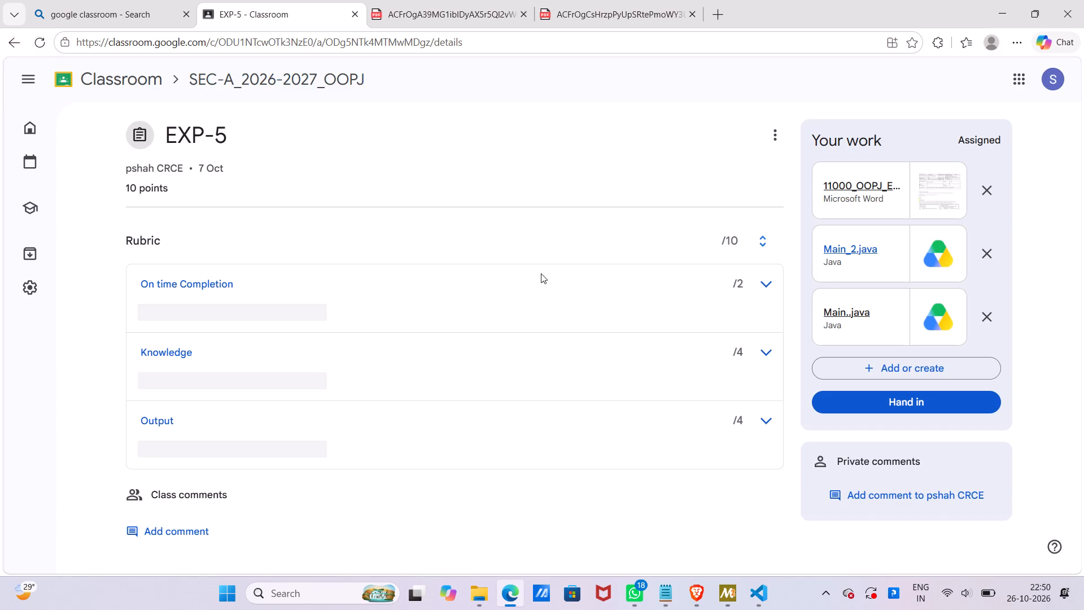
pyautogui.click(842, 313)
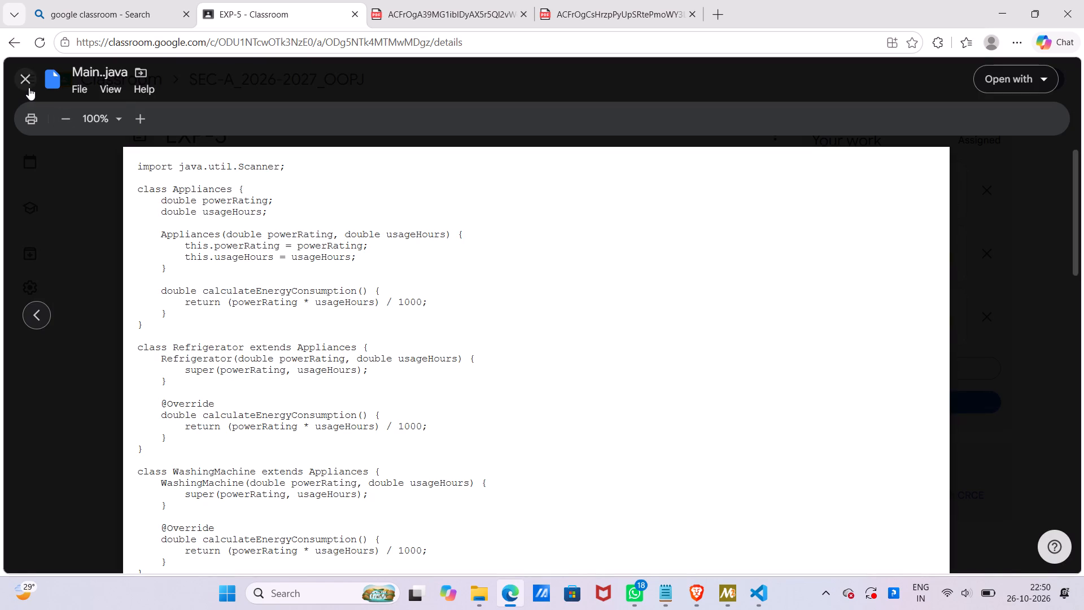
pyautogui.click(29, 88)
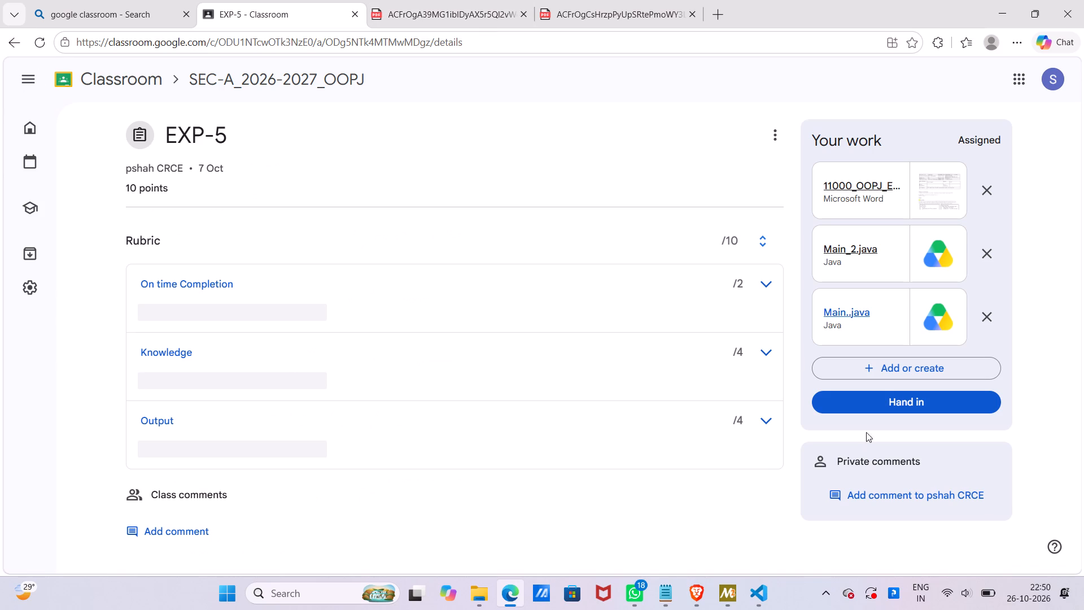
# Hand in the EXP-5 assignment with its Word report and two Java files, confirming the submission.
pyautogui.click(855, 406)
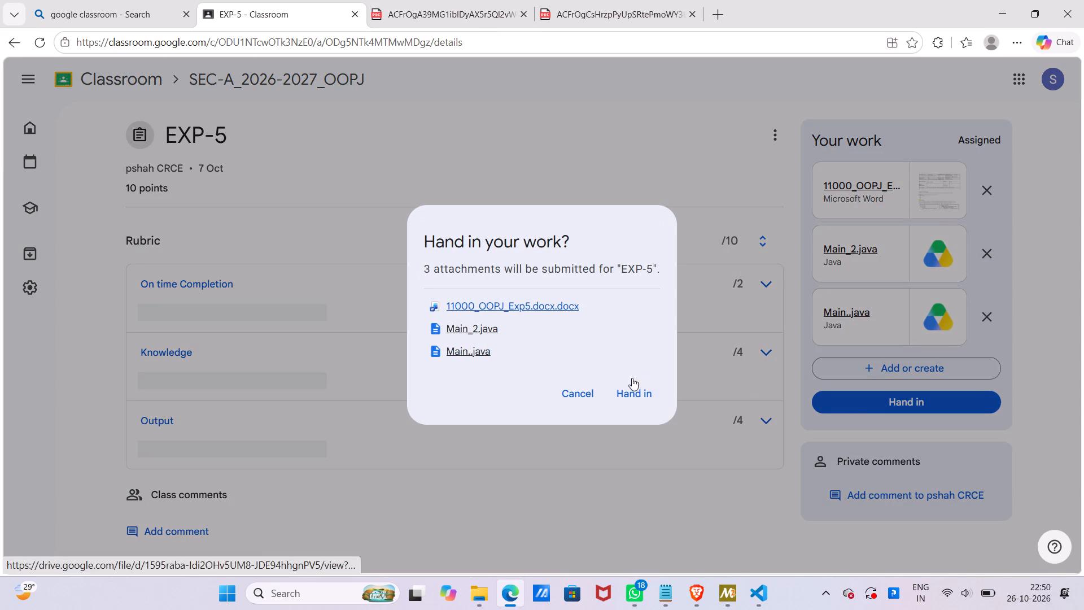
pyautogui.click(635, 388)
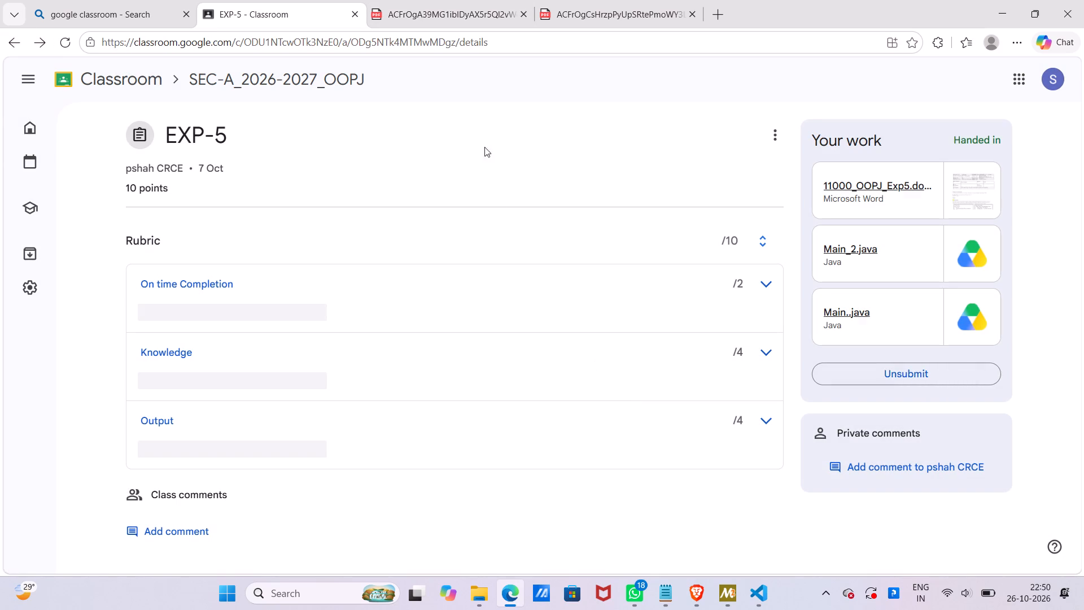
# Return to the OOPJ class stream and open the Exp-4 assignment posted 1 Sept.
pyautogui.hscroll(9, 483, 136)
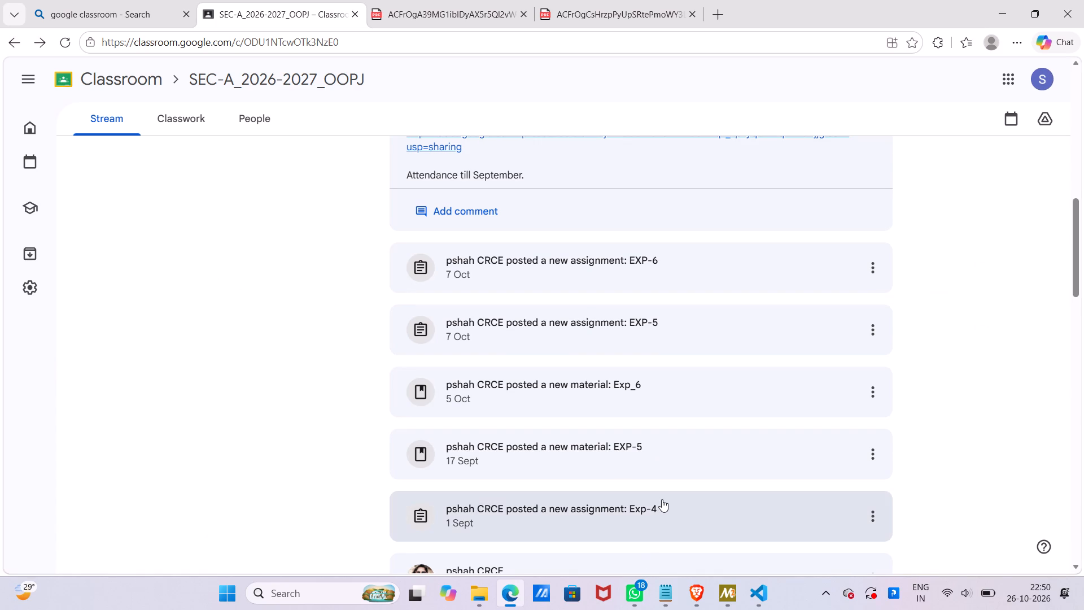
pyautogui.click(662, 499)
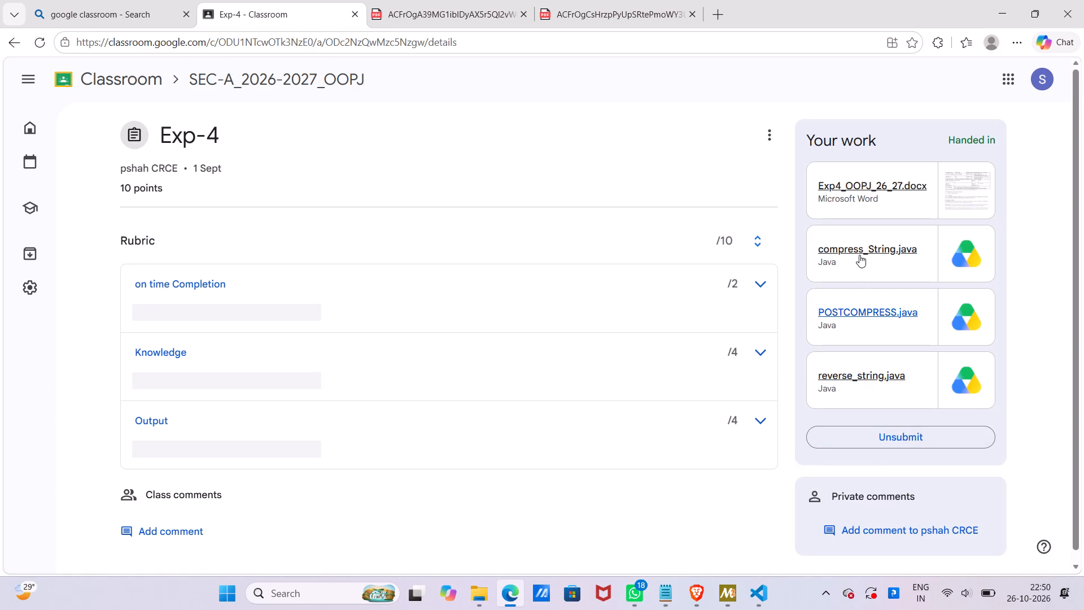
# Preview the Exp-4 attachments compress_String.java, POSTCOMPRESS.java and reverse_string.java to check their code, closing each preview.
pyautogui.click(859, 255)
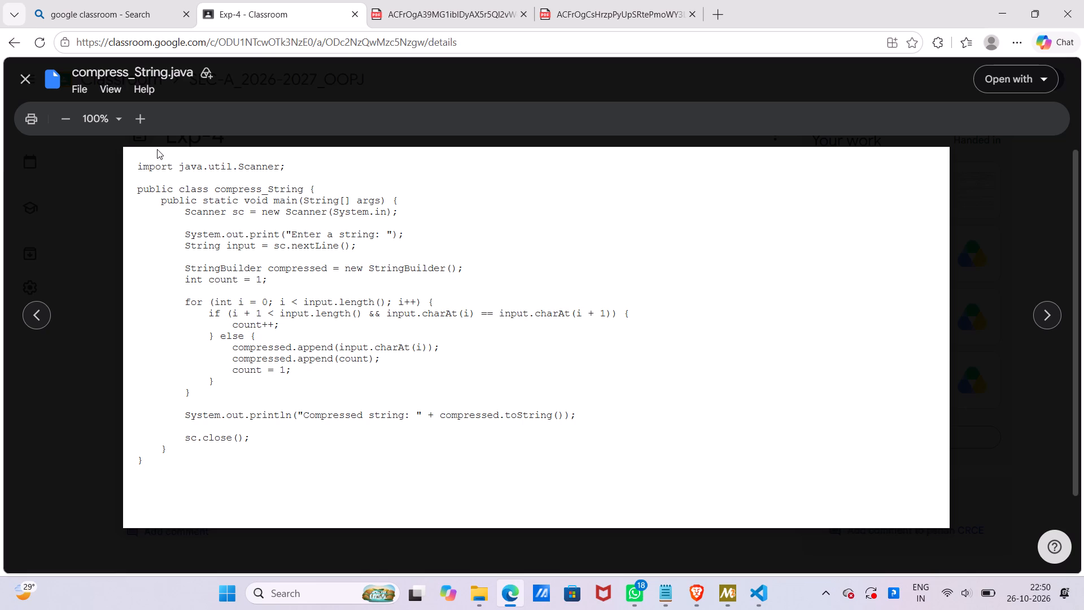
pyautogui.click(30, 86)
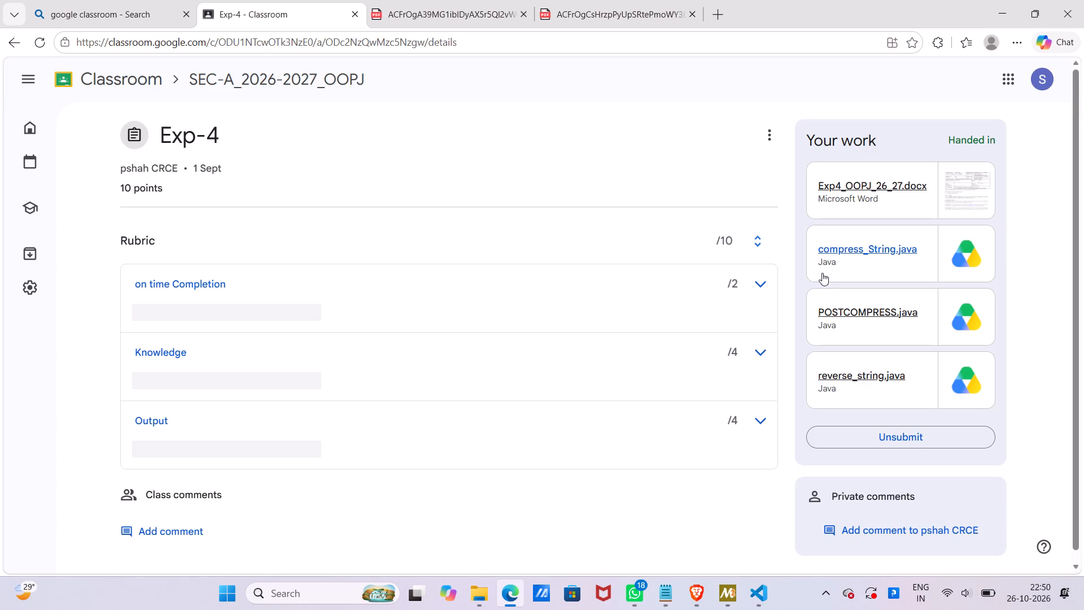
pyautogui.click(833, 323)
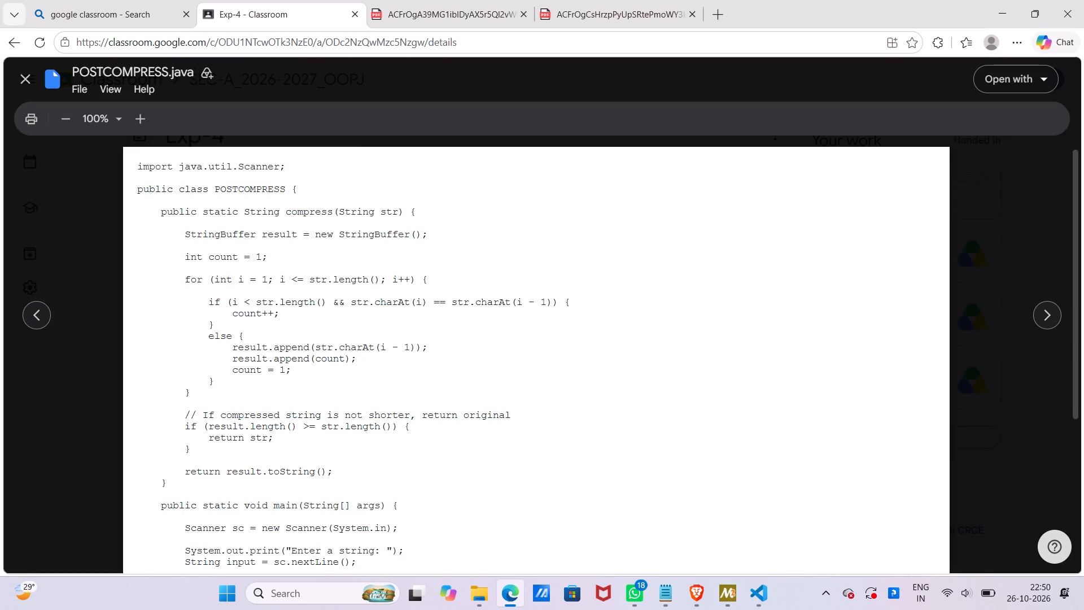
pyautogui.click(18, 76)
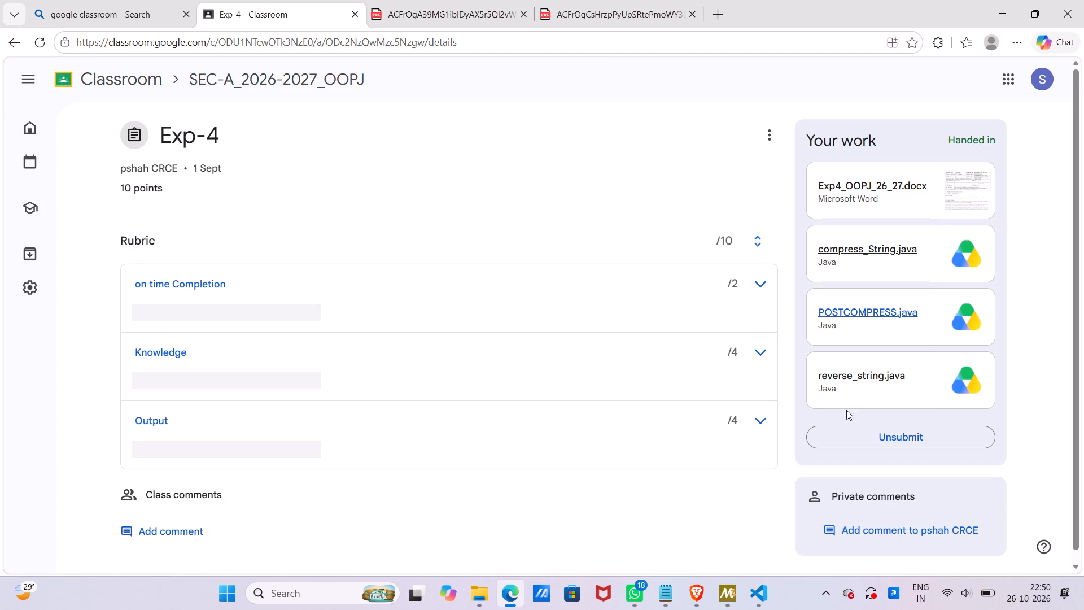
pyautogui.click(856, 384)
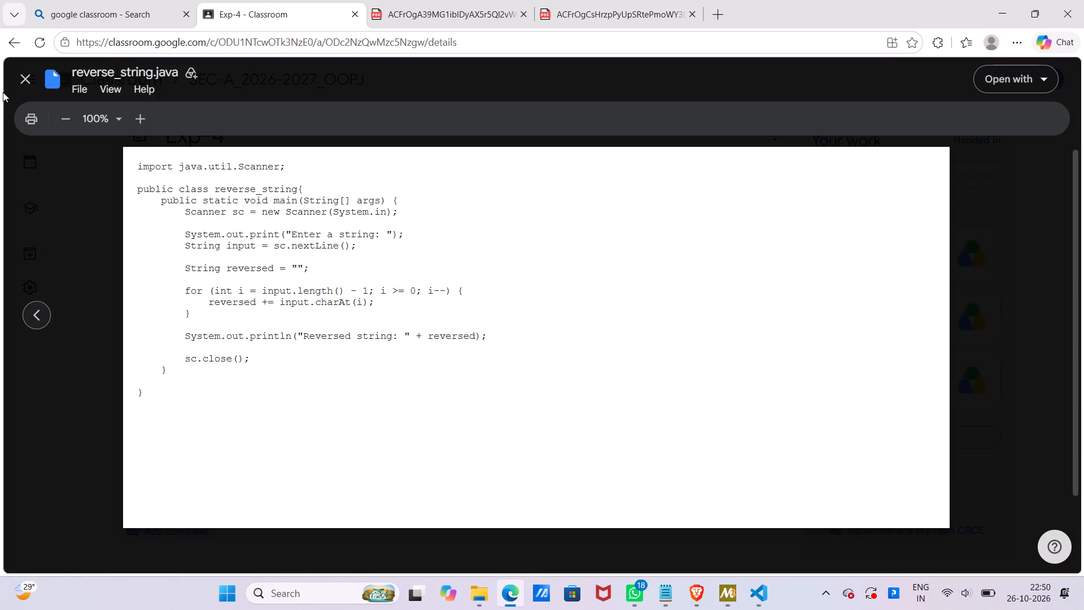
pyautogui.click(18, 84)
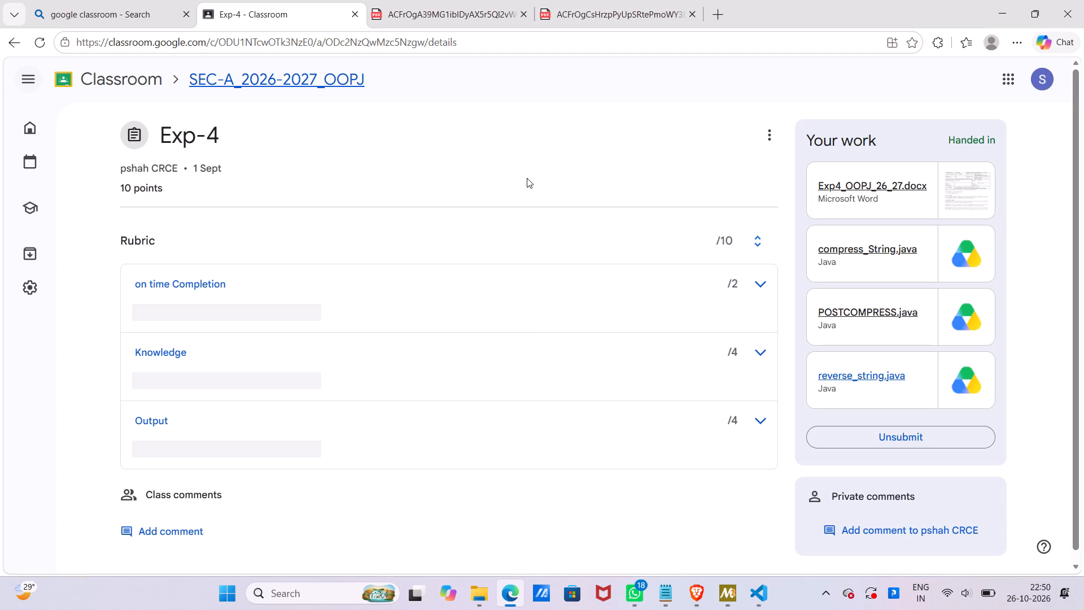
# Open the EXP-3 assignment from the OOPJ class stream and preview its attached TreeLogSystem.java, closing the preview.
pyautogui.hscroll(10, 527, 178)
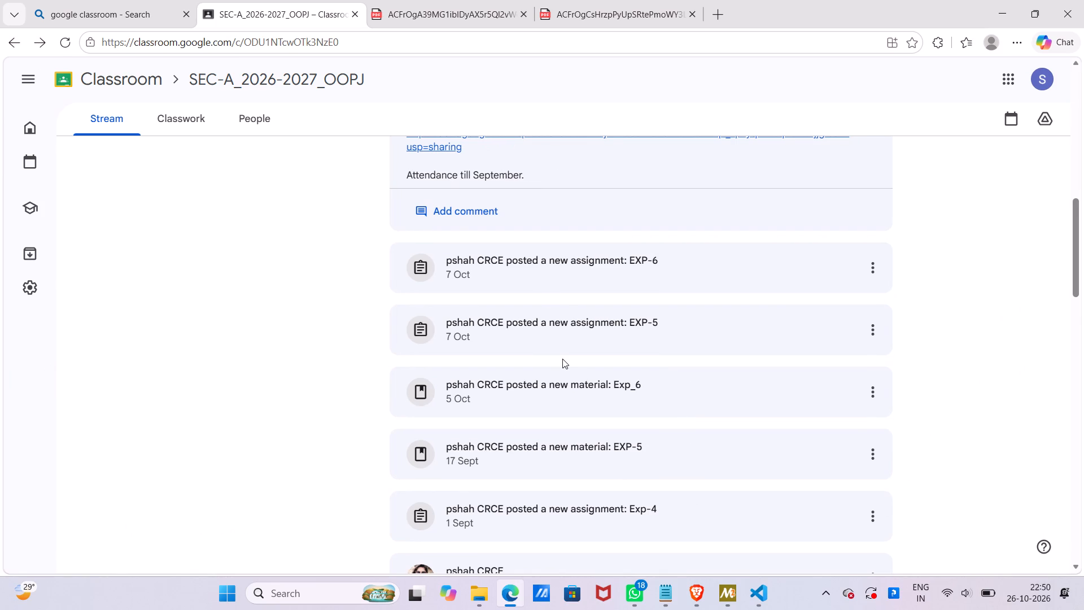
pyautogui.scroll(-7, 562, 359)
pyautogui.click(610, 270)
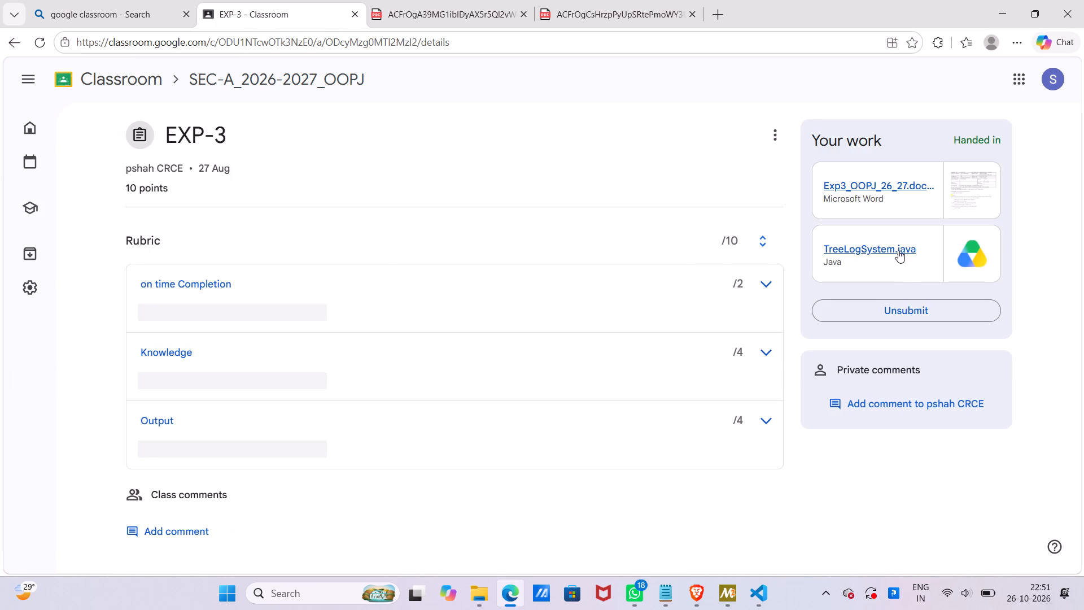
pyautogui.click(898, 250)
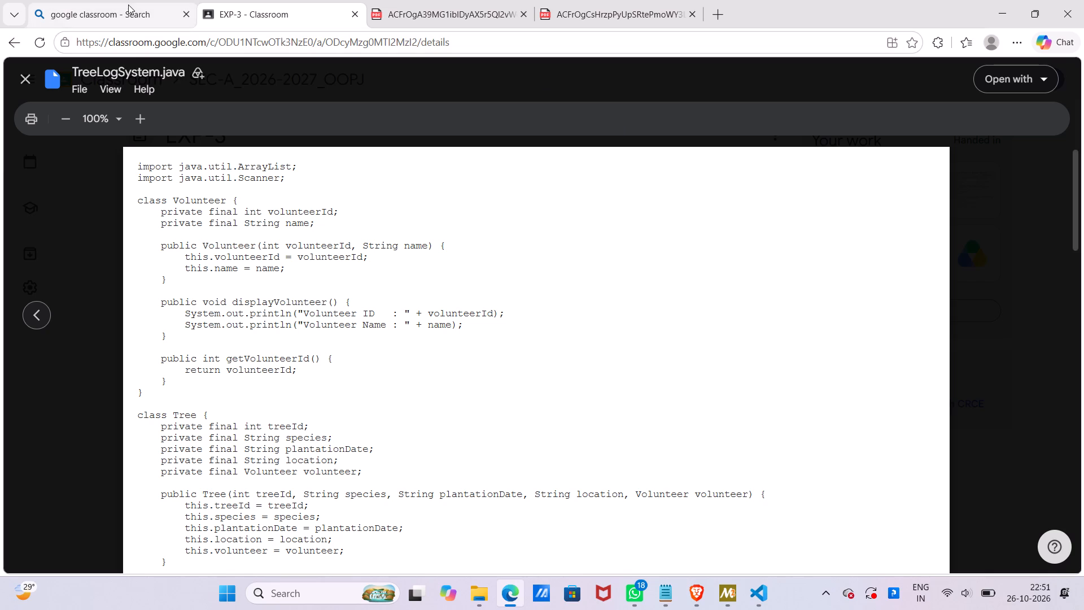
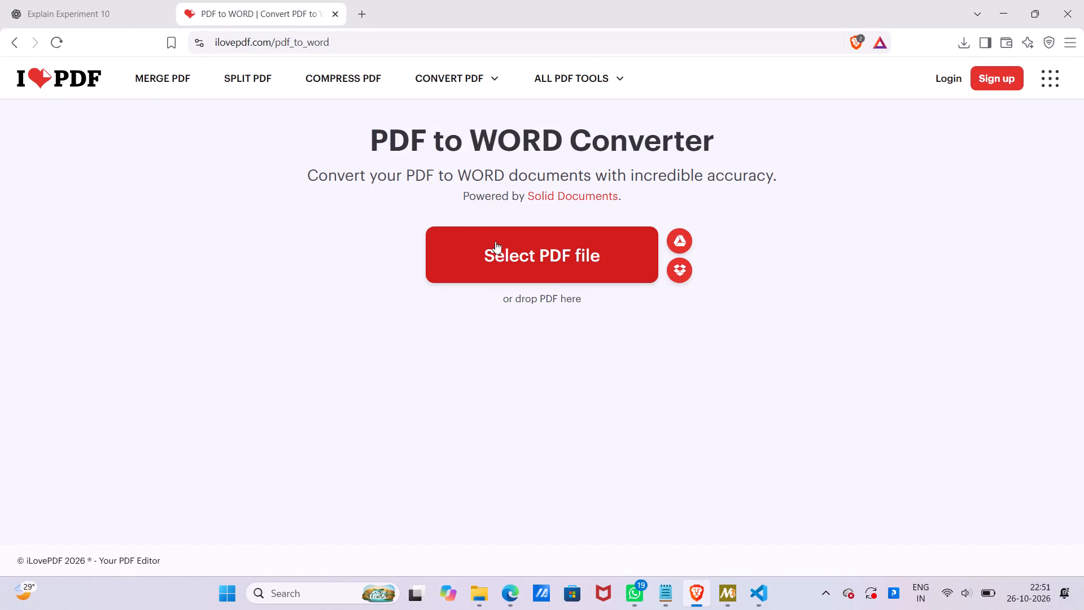
# Load the java_Exp6 PDF report from the Desktop into the iLovePDF PDF to Word converter.
pyautogui.click(497, 241)
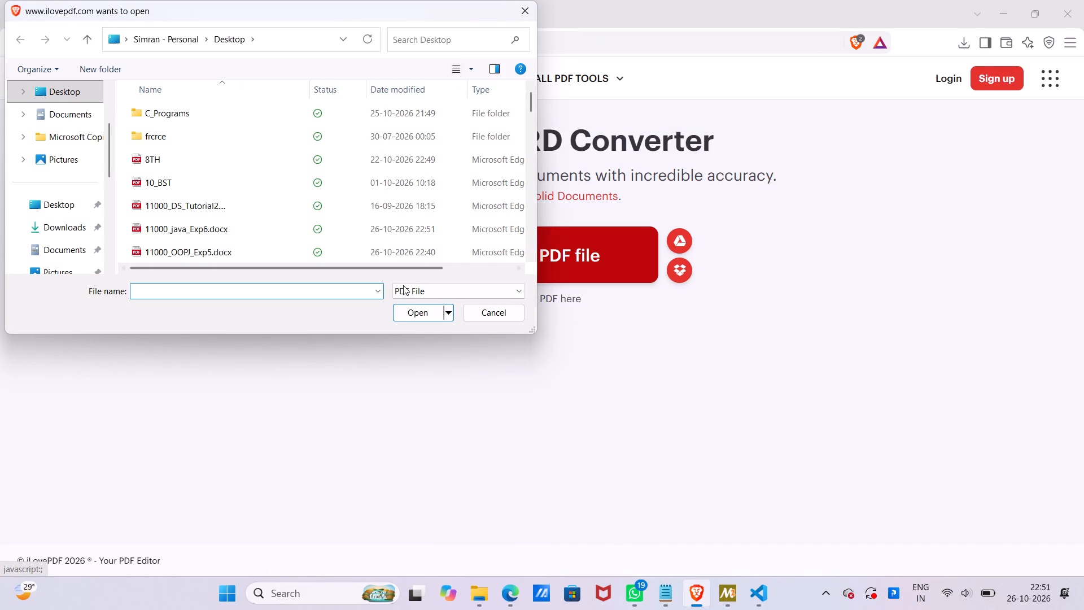
pyautogui.click(354, 296)
pyautogui.write('ex')
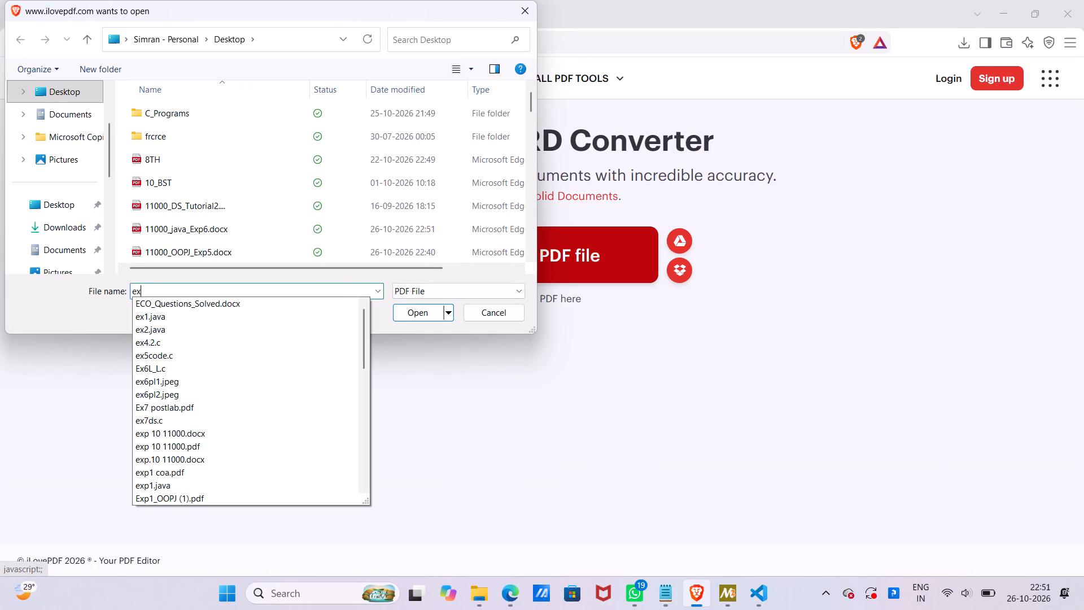
pyautogui.press('BackSpace')
pyautogui.press('BackSpace')
pyautogui.write('1100')
pyautogui.press('-')
pyautogui.press('BackSpace')
pyautogui.press('0')
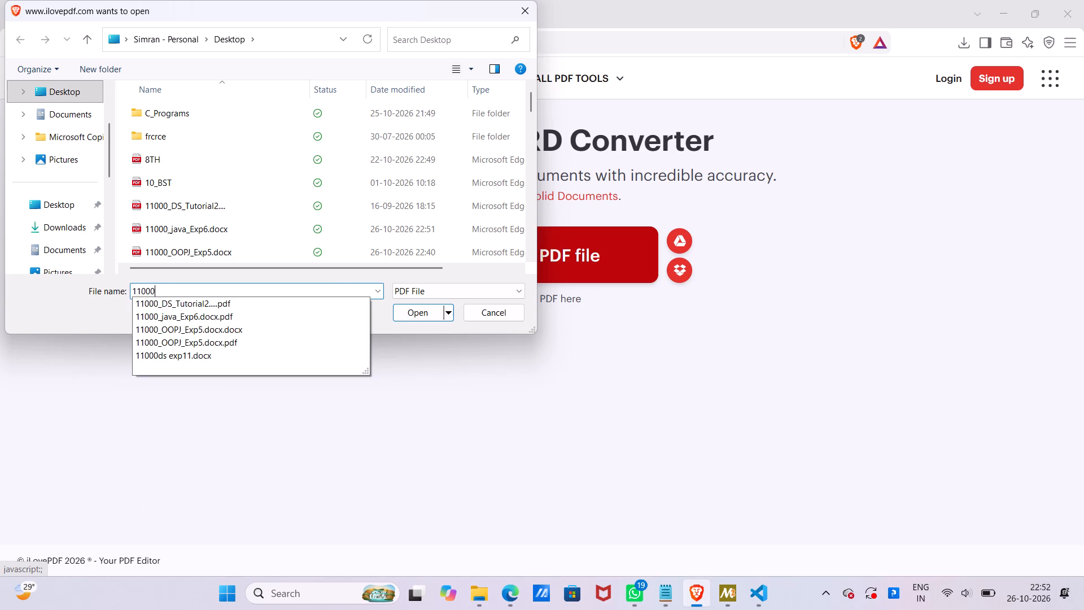
pyautogui.click(321, 319)
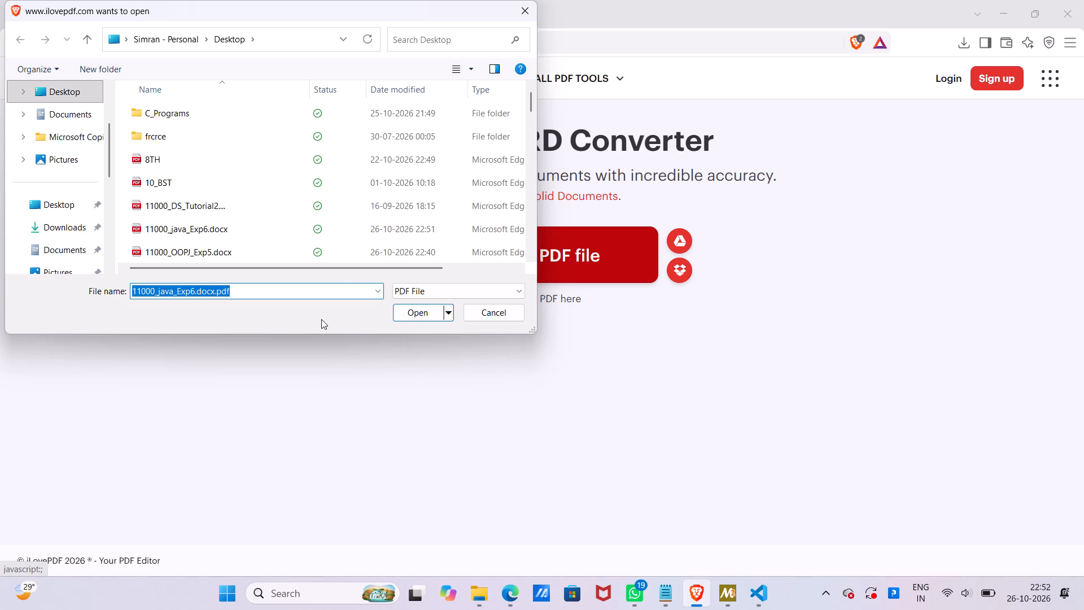
pyautogui.click(421, 309)
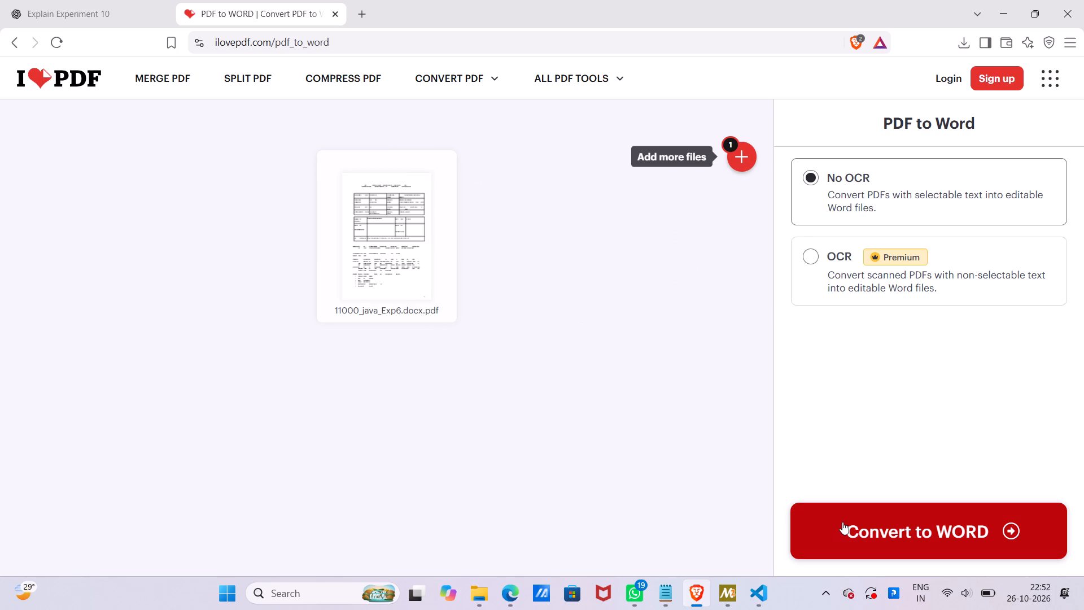
# Convert the PDF to Word without OCR and save the resulting document to the Desktop under the suggested name.
pyautogui.click(891, 529)
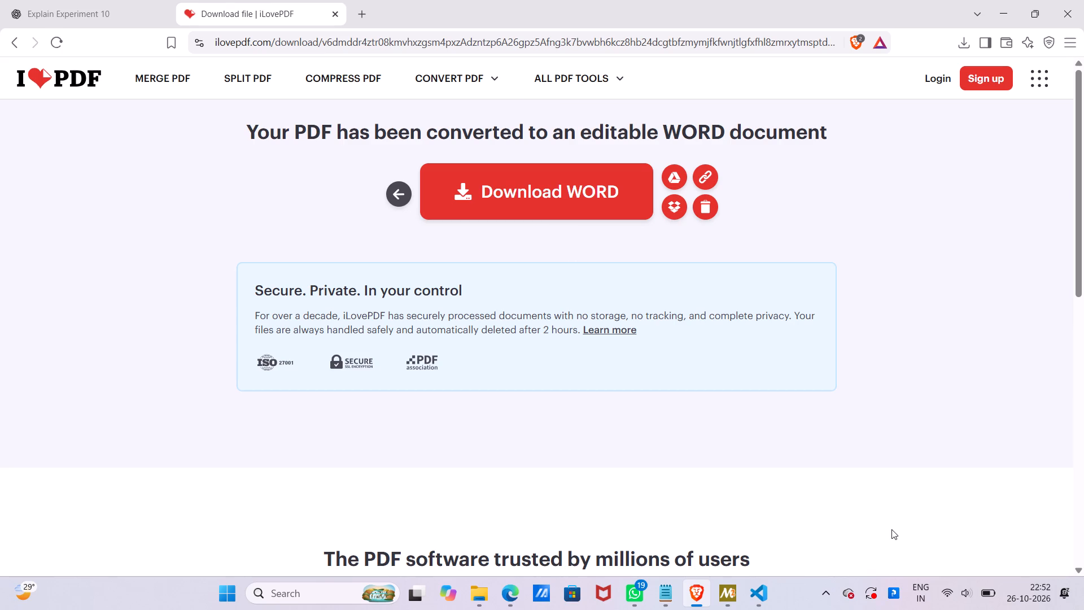
pyautogui.click(558, 204)
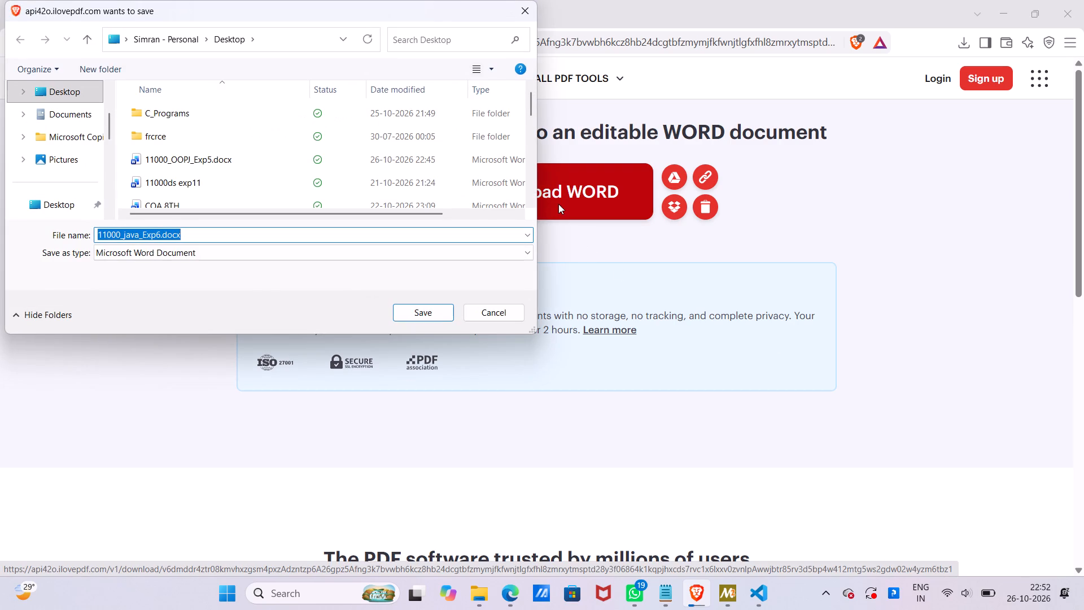
pyautogui.click(423, 304)
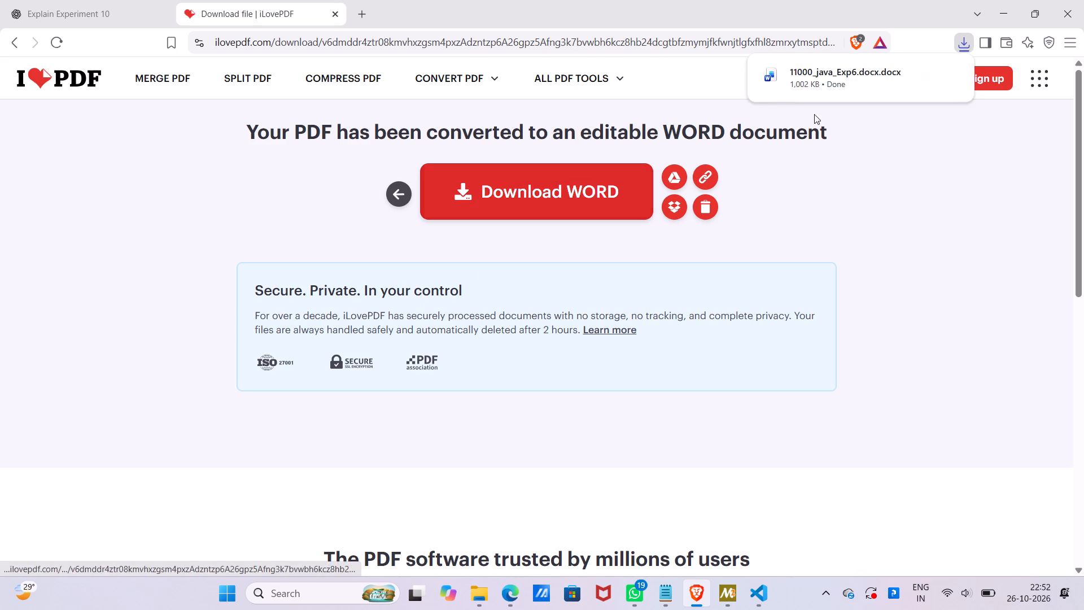
# Open the downloaded java_Exp6 document in Microsoft Word and maximize its window.
pyautogui.click(856, 73)
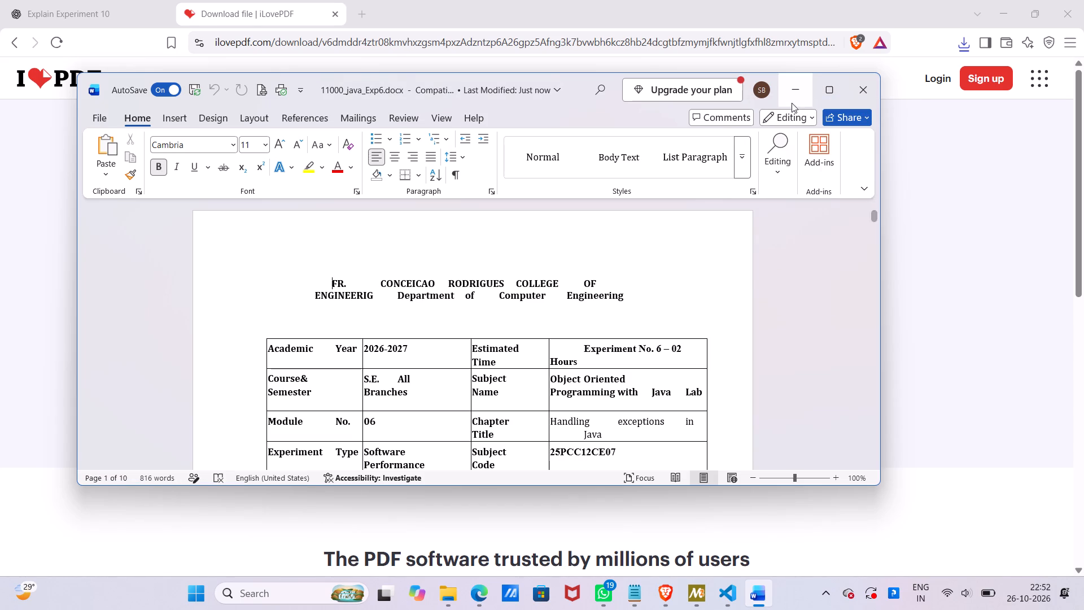
pyautogui.click(824, 78)
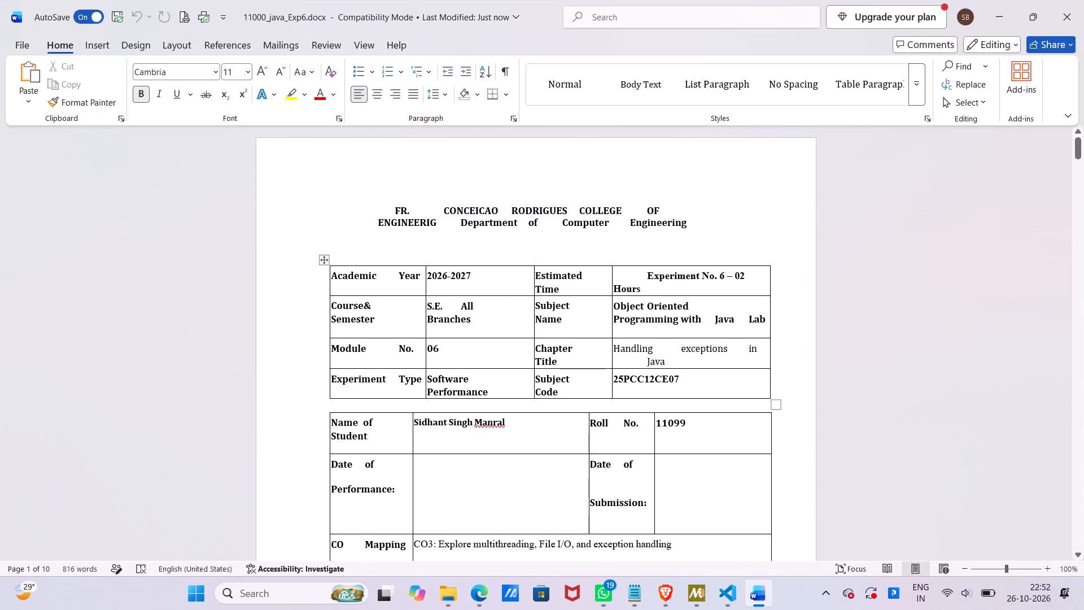
# Replace the existing entry in the Name of Student cell on the first page with the report owner's name.
pyautogui.click(561, 430)
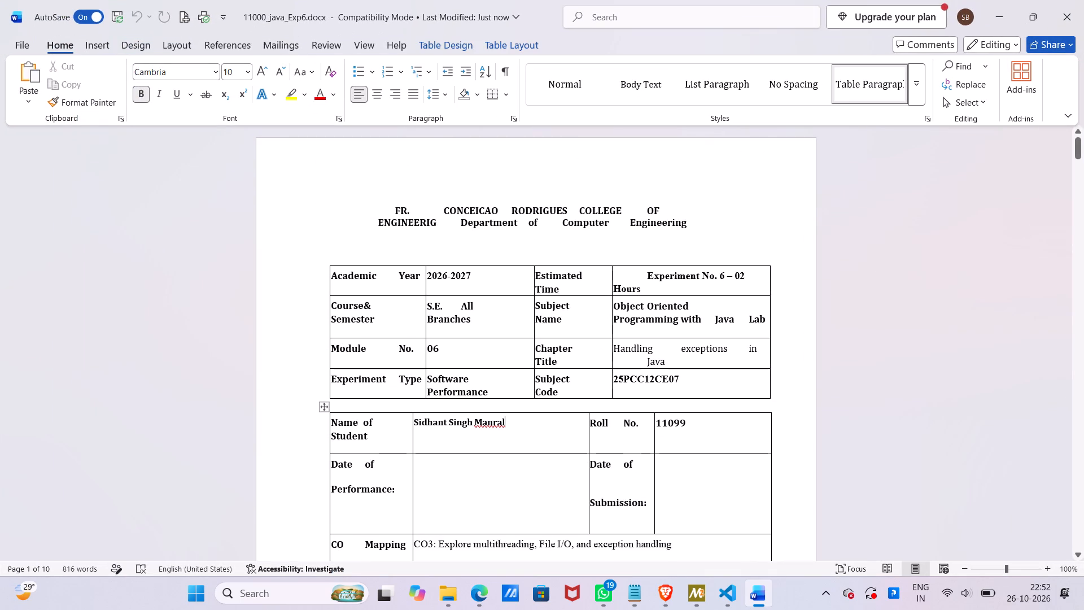
pyautogui.press('BackSpace')
pyautogui.press('BackSpace')
pyautogui.press('BackSpace')
pyautogui.press('BackSpace')
pyautogui.press('BackSpace')
pyautogui.press('BackSpace')
pyautogui.press('BackSpace')
pyautogui.press('BackSpace')
pyautogui.press('BackSpace')
pyautogui.press('BackSpace')
pyautogui.press('BackSpace')
pyautogui.press('BackSpace')
pyautogui.press('BackSpace')
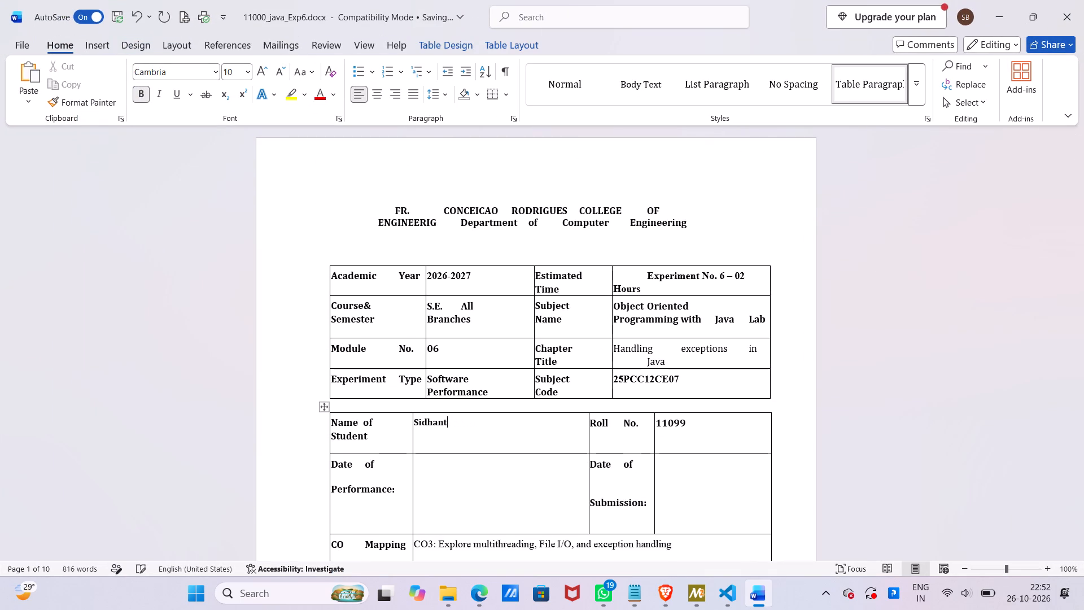
pyautogui.press('BackSpace')
pyautogui.press('BackSpace')
pyautogui.press('BackSpace')
pyautogui.press('BackSpace')
pyautogui.press('BackSpace')
pyautogui.write('mk')
pyautogui.press('BackSpace')
pyautogui.write('ran')
pyautogui.press('space')
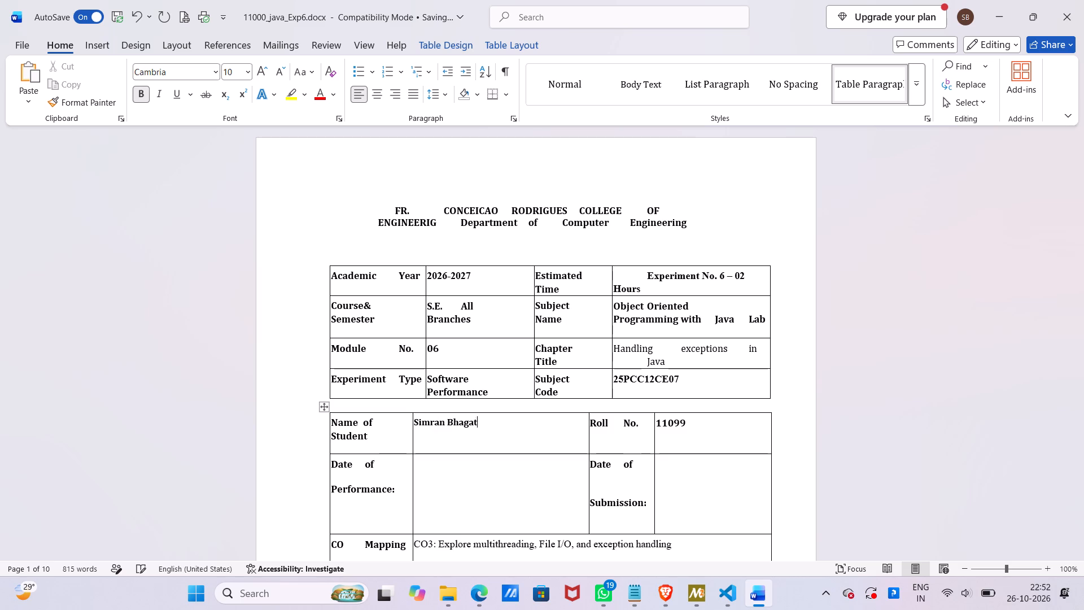
# Change the Roll No. entry in the student details table to the report owner's roll number.
pyautogui.click(706, 422)
pyautogui.press('BackSpace')
pyautogui.press('BackSpace')
pyautogui.write('00')
# Review the exception handling theory pages, from the exception hierarchy to the toString() example program and its output.
pyautogui.scroll(-2, 677, 453)
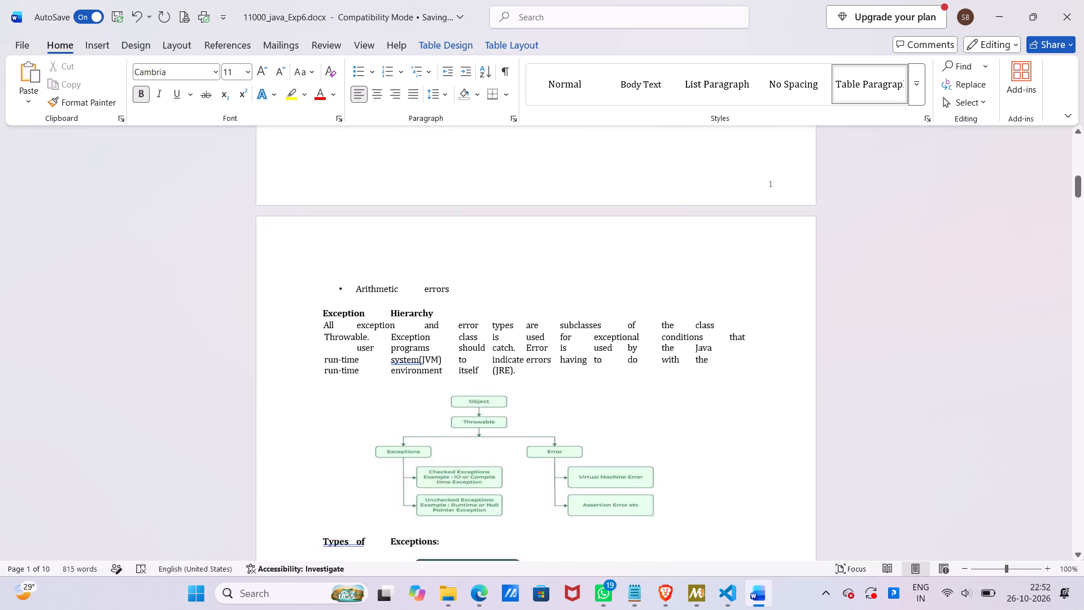
pyautogui.scroll(-1, 677, 453)
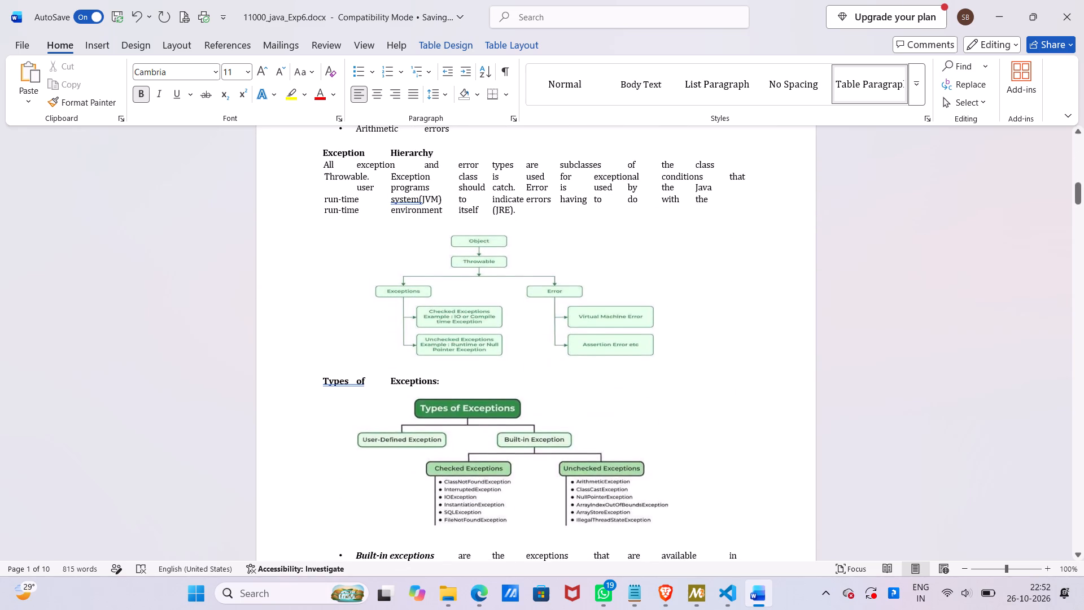
pyautogui.scroll(-1, 677, 453)
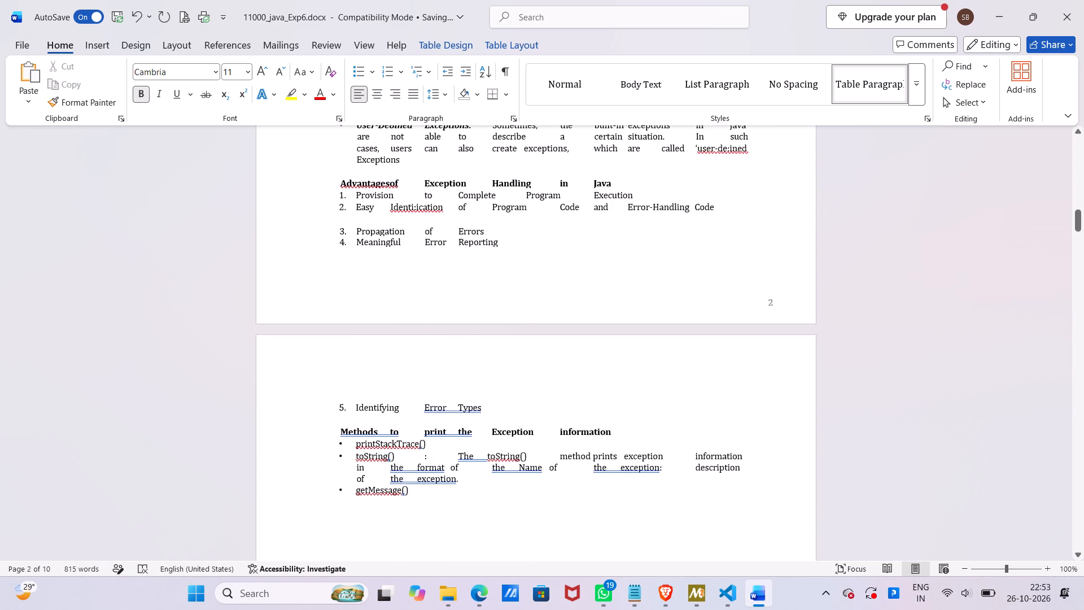
pyautogui.scroll(-1, 677, 453)
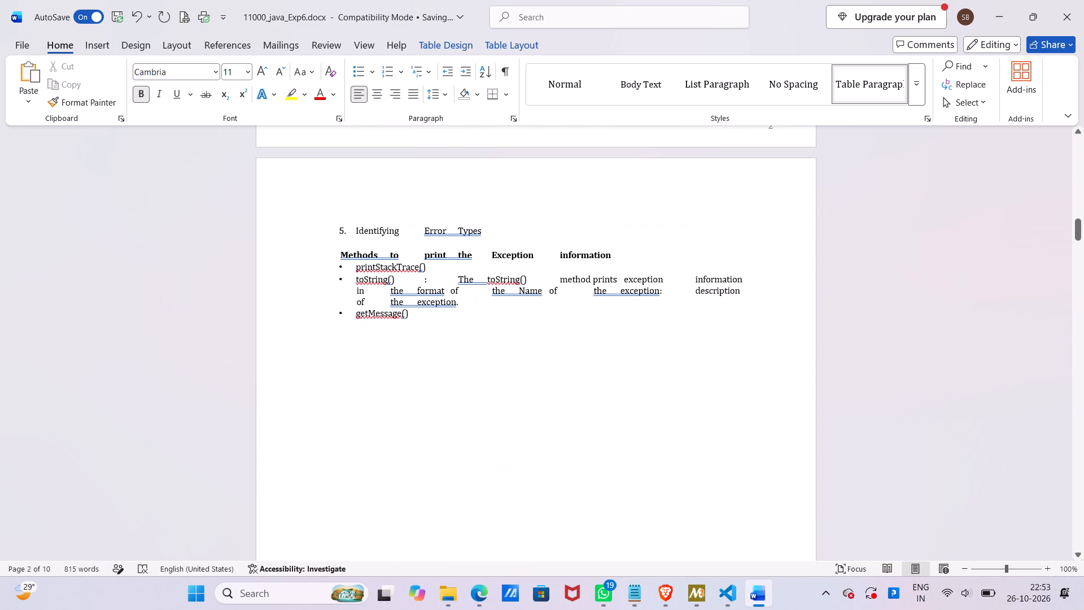
pyautogui.scroll(-3, 677, 453)
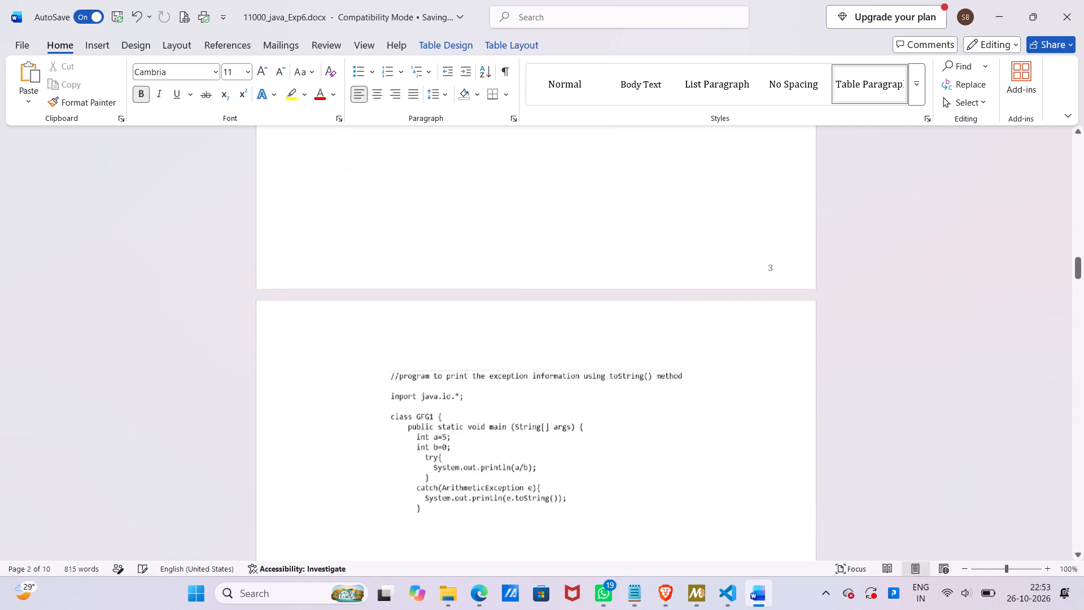
pyautogui.scroll(-2, 677, 453)
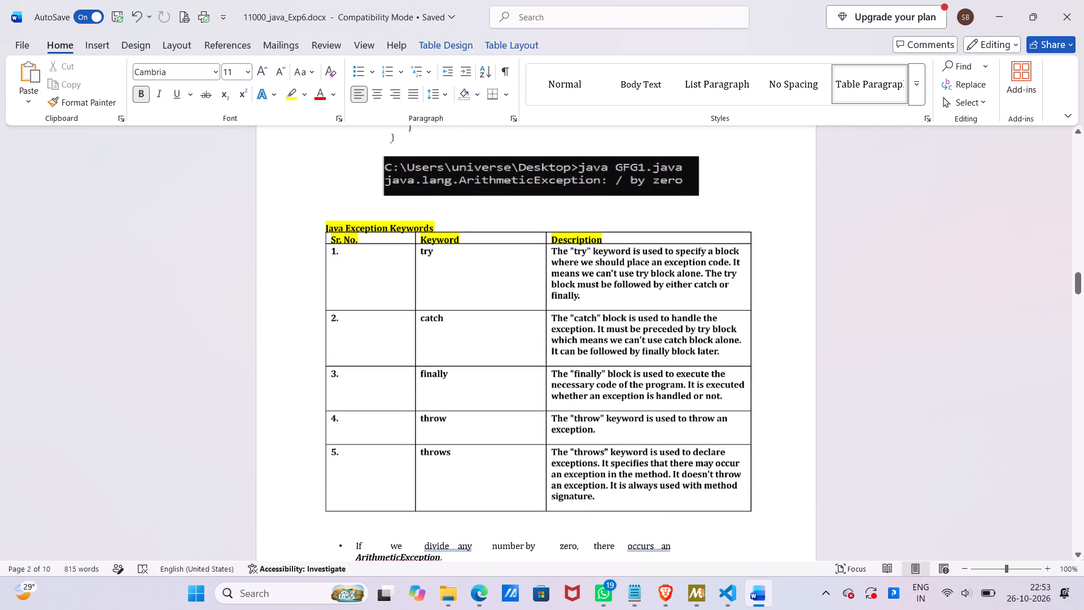
pyautogui.scroll(1, 677, 453)
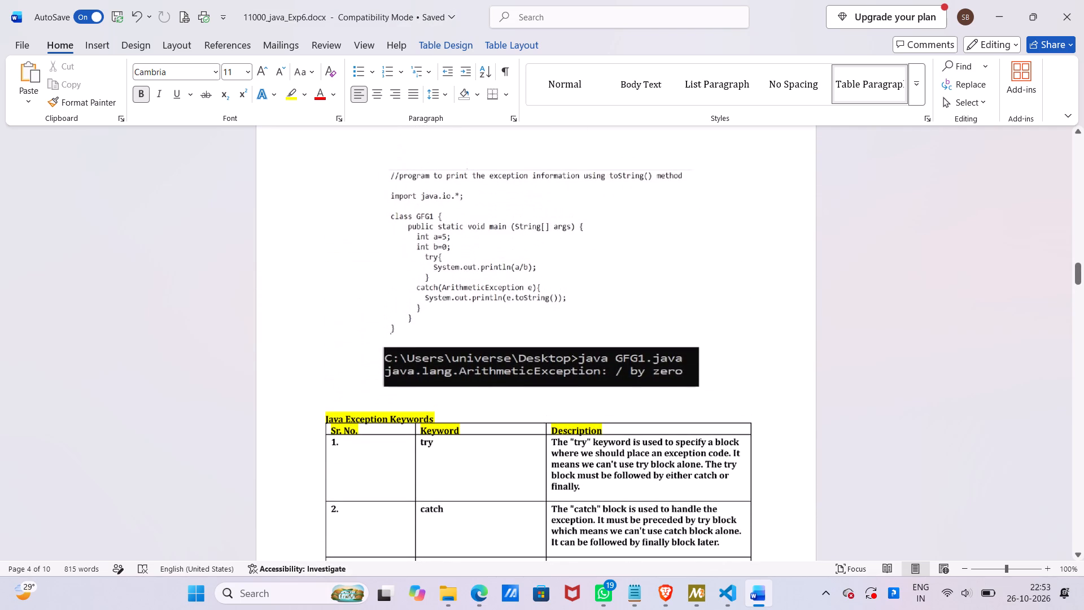
pyautogui.scroll(1, 677, 453)
pyautogui.click(677, 453)
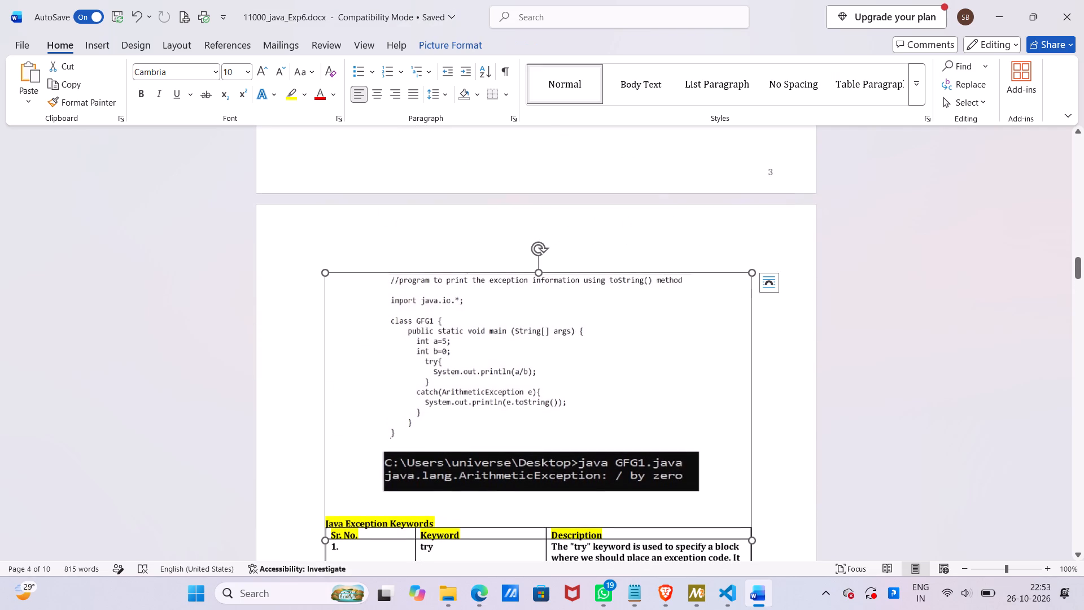
pyautogui.click(720, 231)
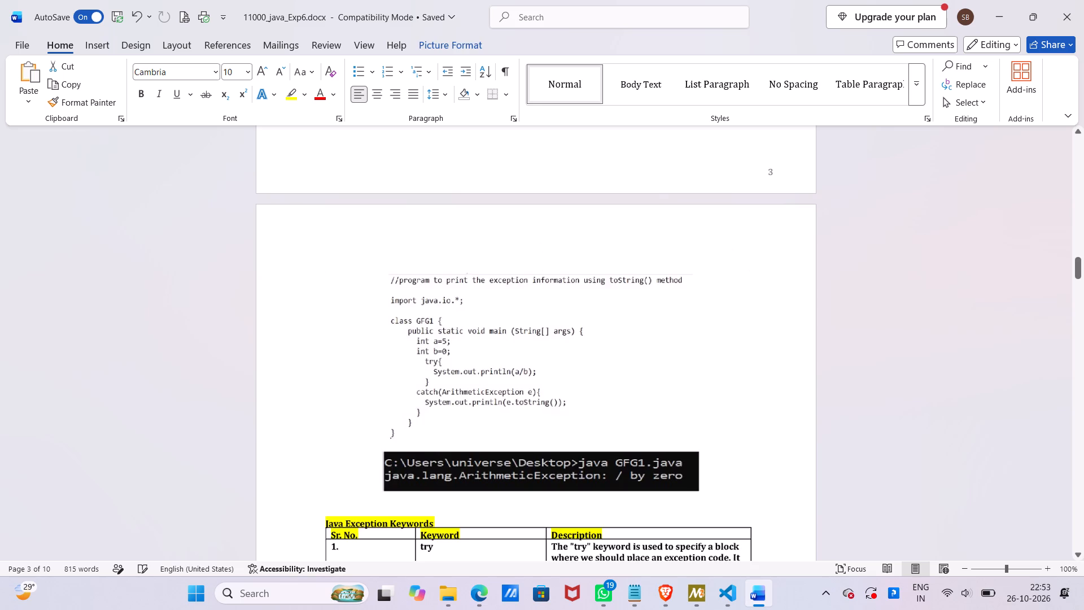
pyautogui.hscroll(-1, 720, 231)
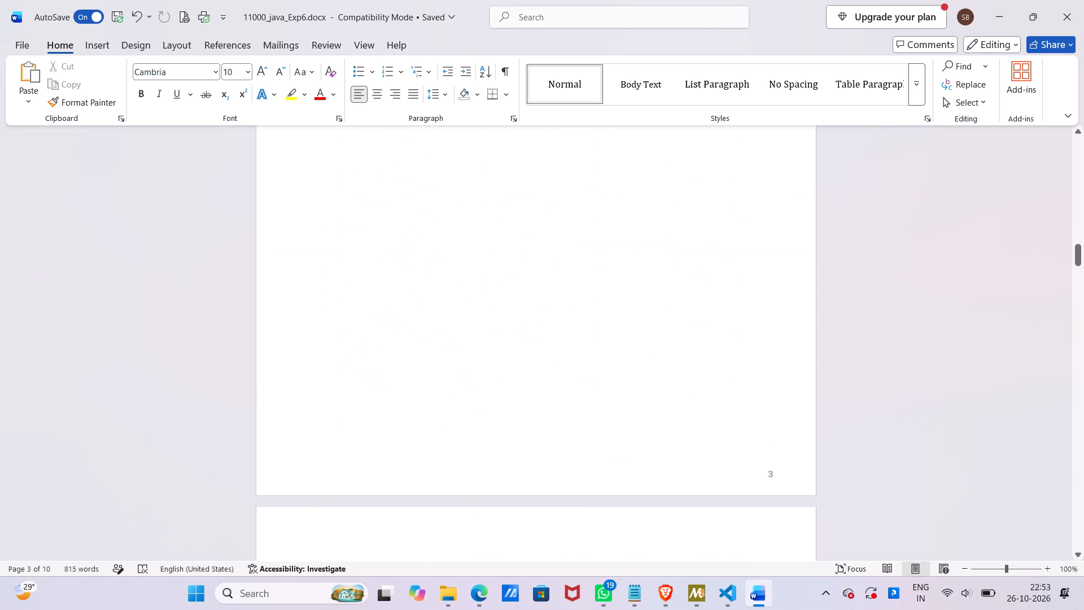
pyautogui.hscroll(-1, 720, 231)
# Review the Java exception keywords table, the common exception scenarios, and the try-catch-finally and throw keyword example programs.
pyautogui.scroll(-1, 720, 231)
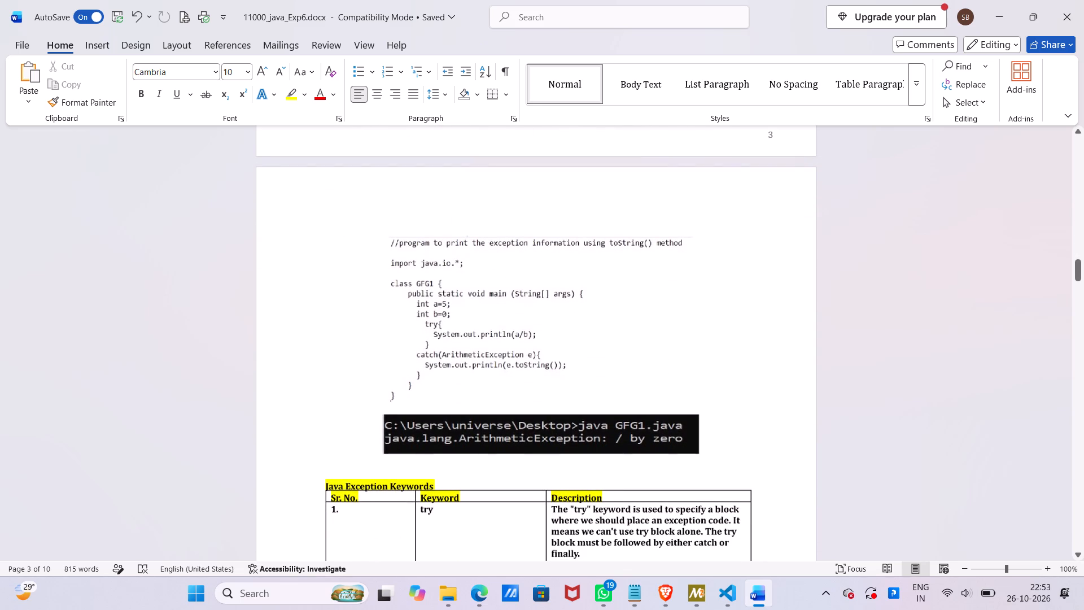
pyautogui.scroll(-2, 720, 231)
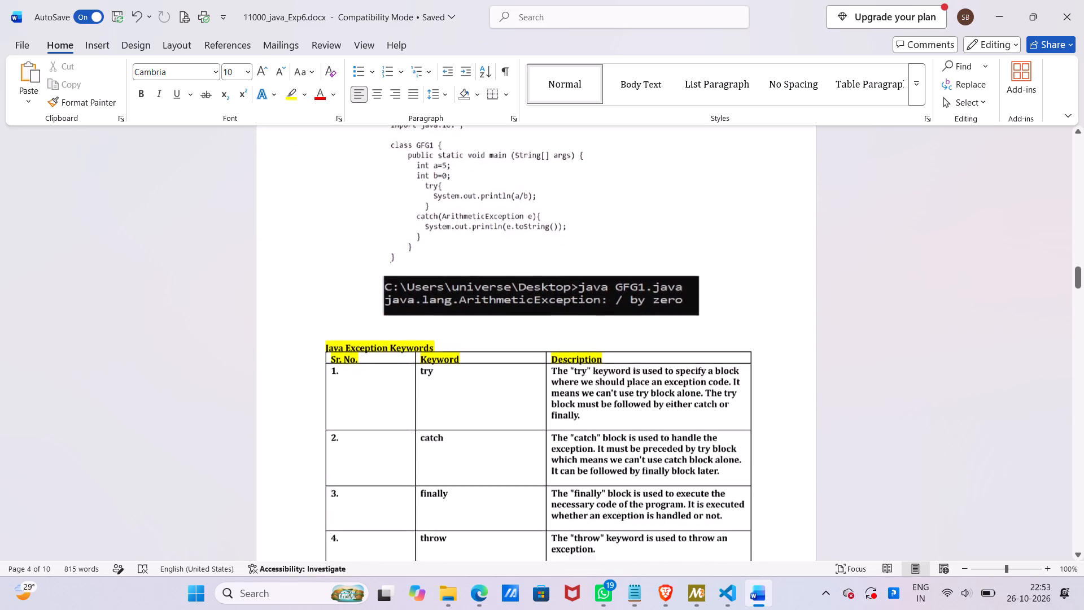
pyautogui.scroll(-1, 720, 231)
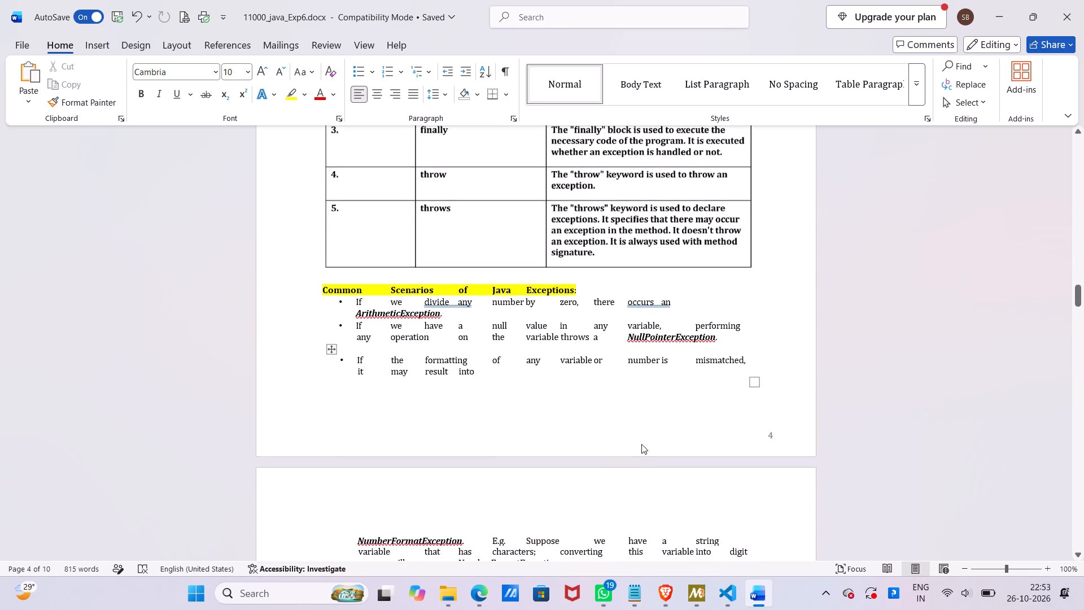
pyautogui.scroll(-1, 670, 430)
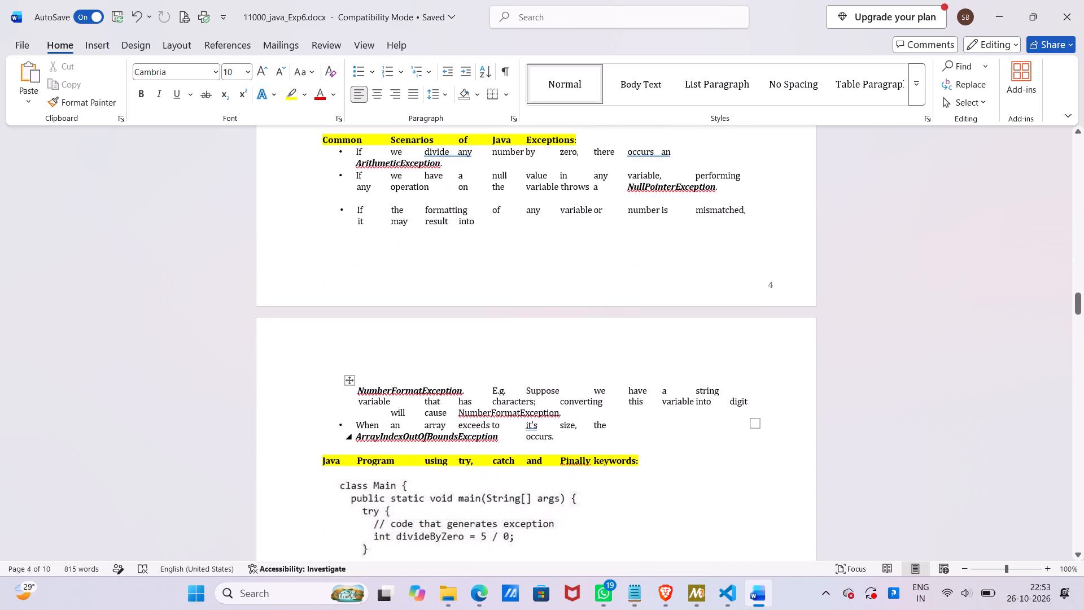
pyautogui.scroll(-1, 670, 430)
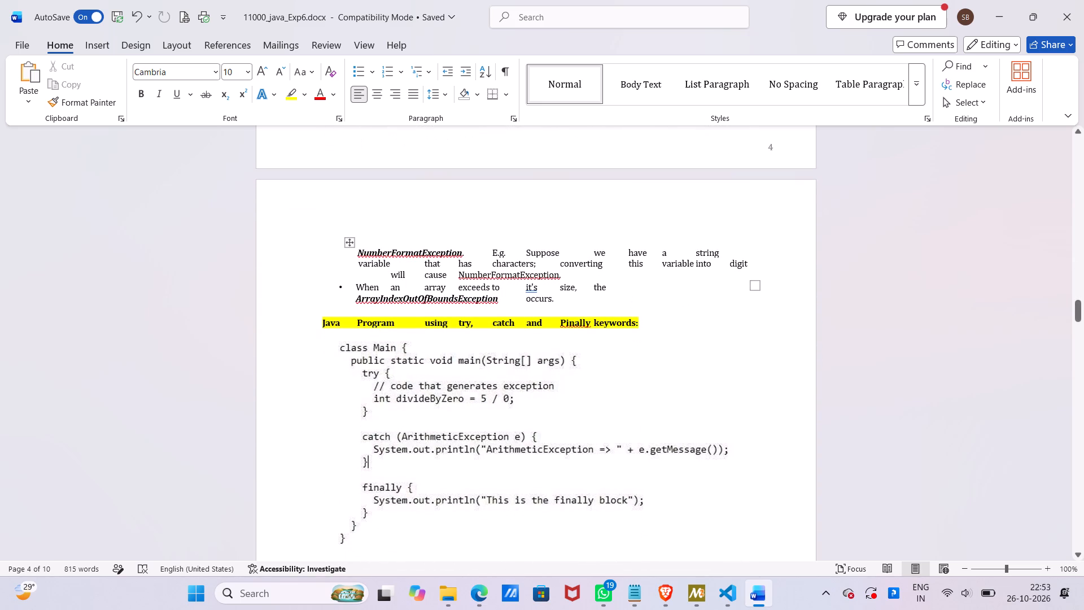
pyautogui.scroll(-1, 670, 430)
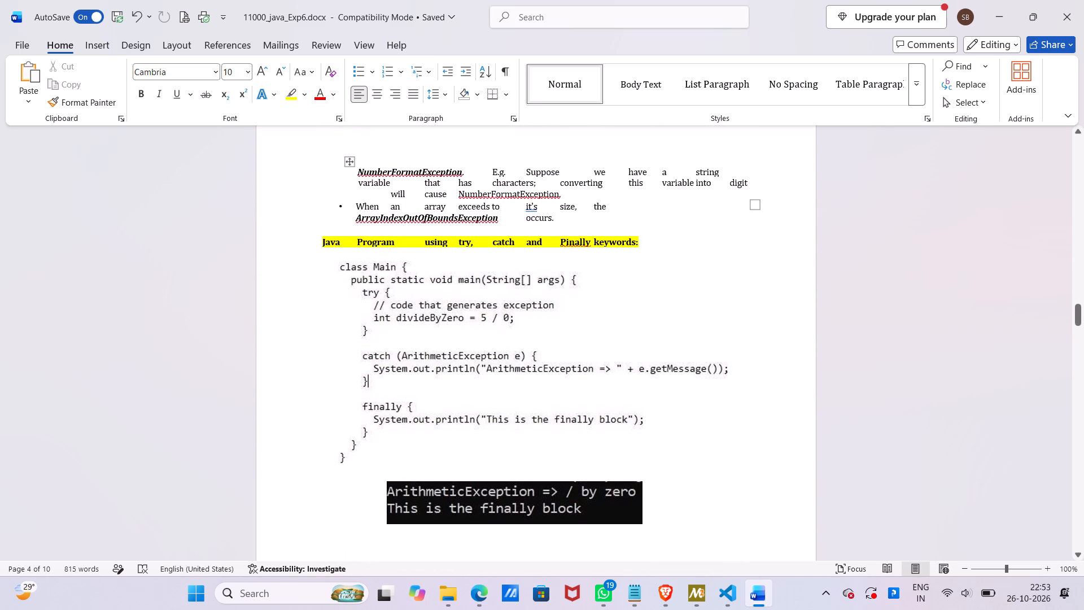
pyautogui.scroll(-2, 670, 430)
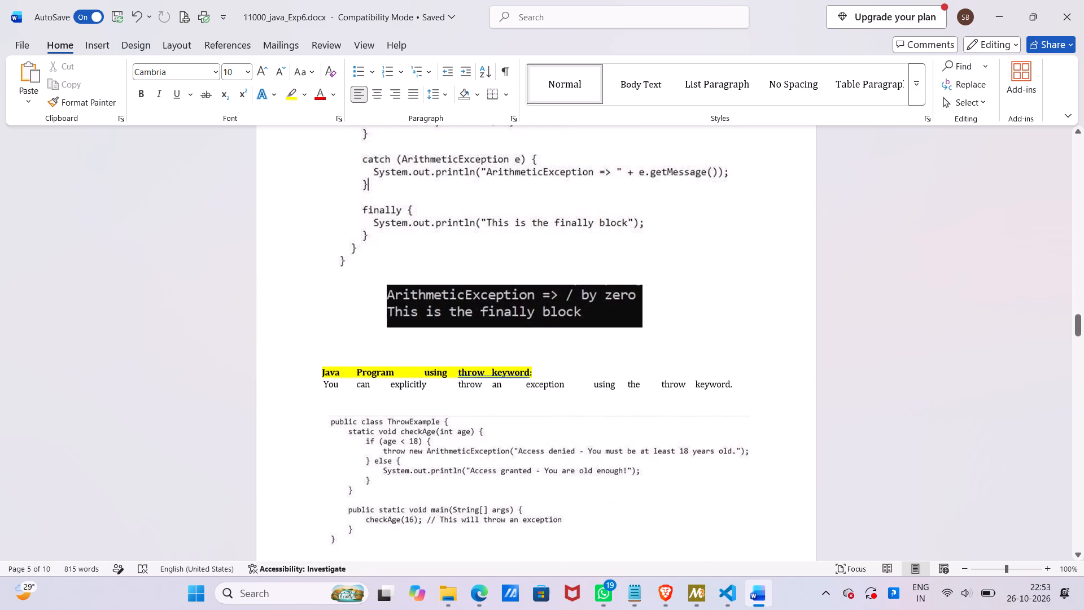
pyautogui.scroll(-2, 670, 416)
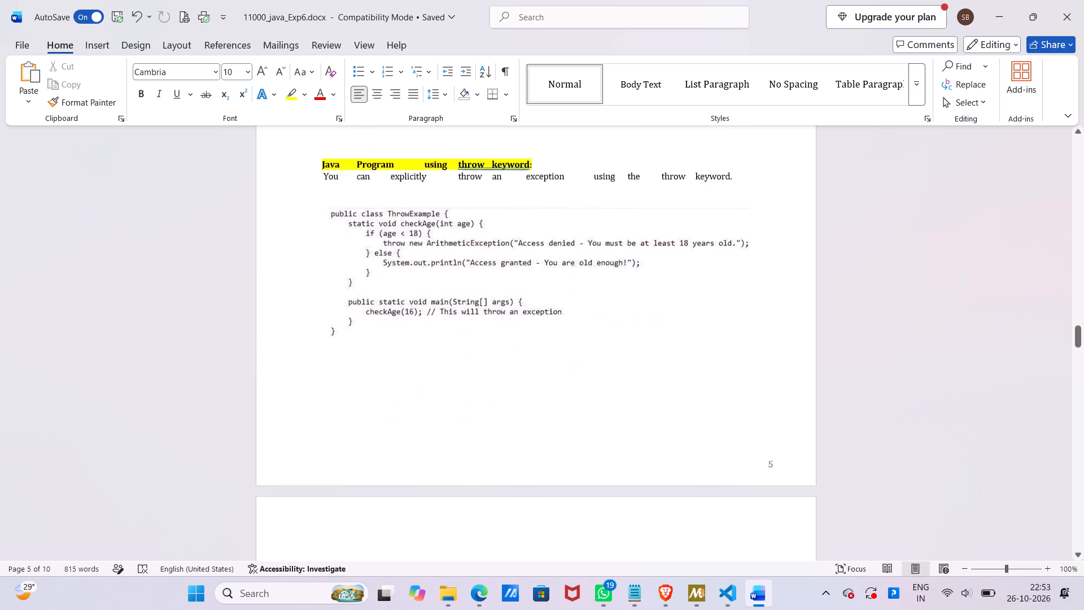
pyautogui.scroll(-2, 670, 416)
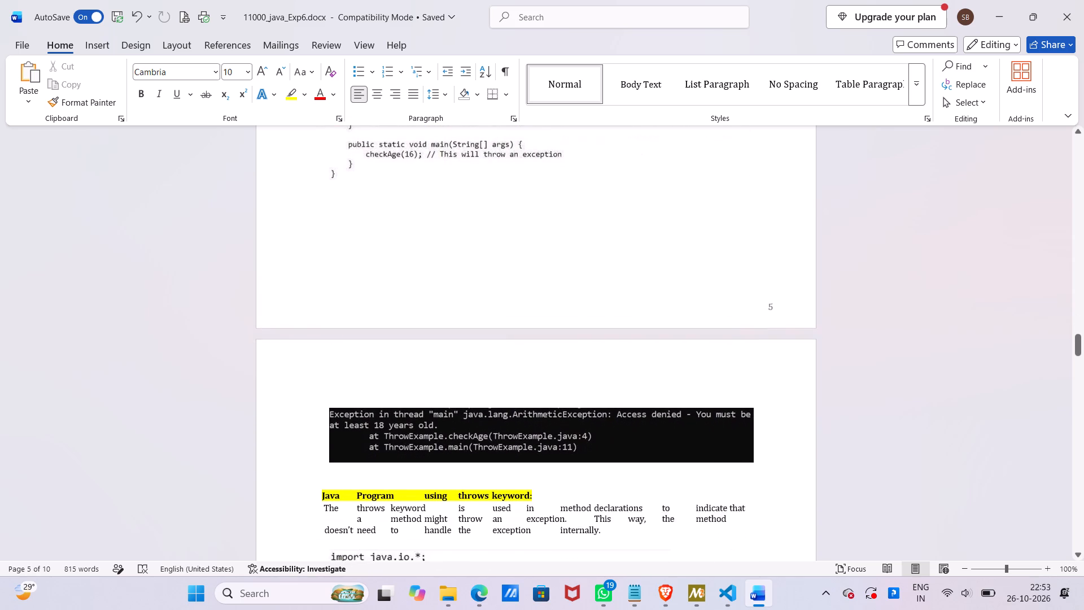
# Review the throws keyword example and the user-defined temperature exception program in the report.
pyautogui.scroll(-1, 670, 416)
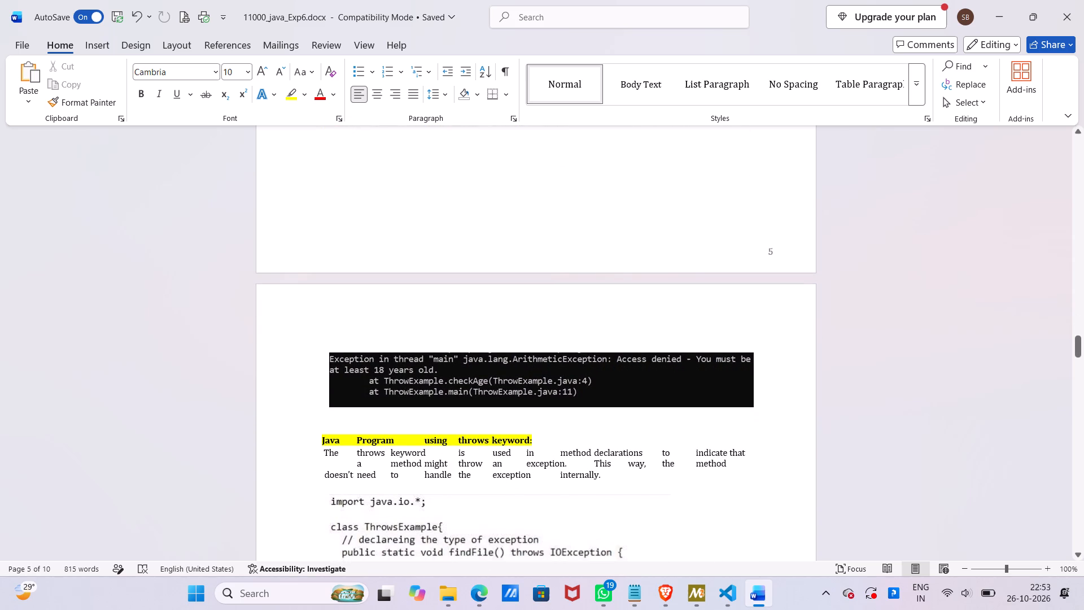
pyautogui.scroll(-1, 670, 416)
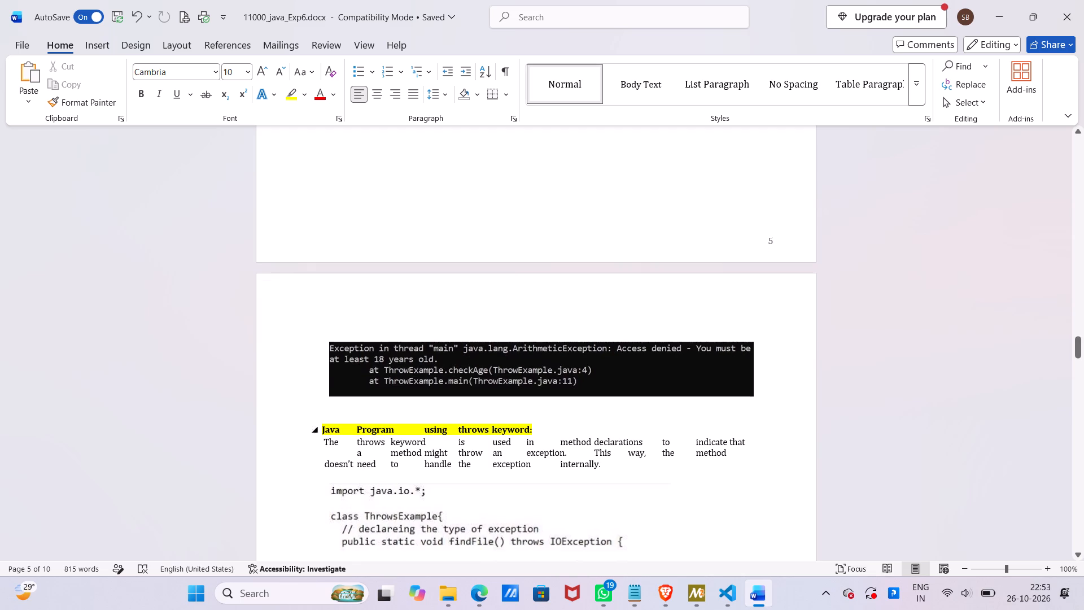
pyautogui.scroll(-1, 670, 416)
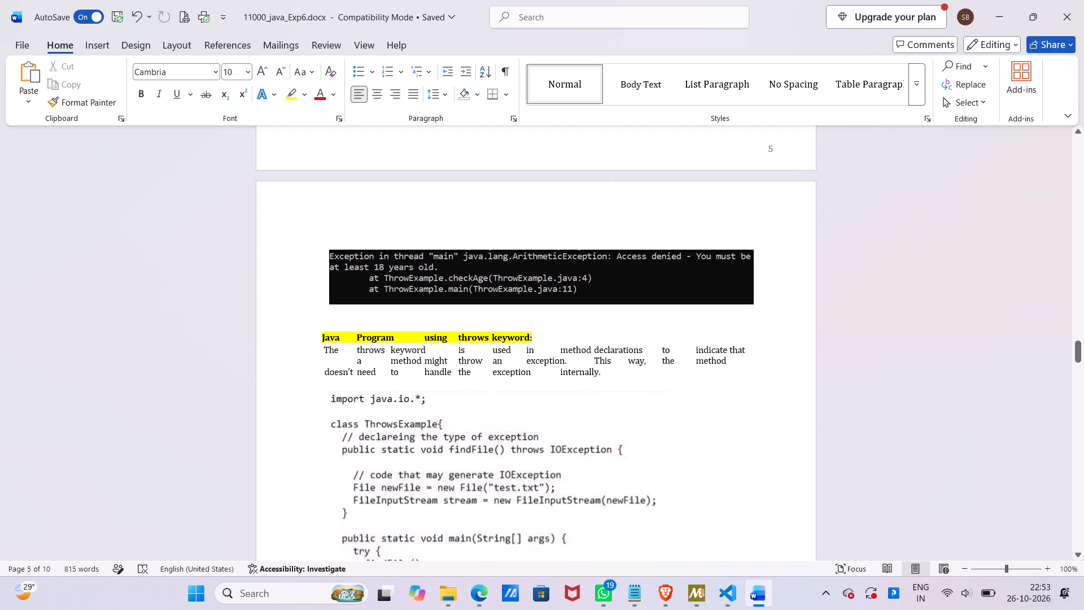
pyautogui.scroll(-1, 670, 409)
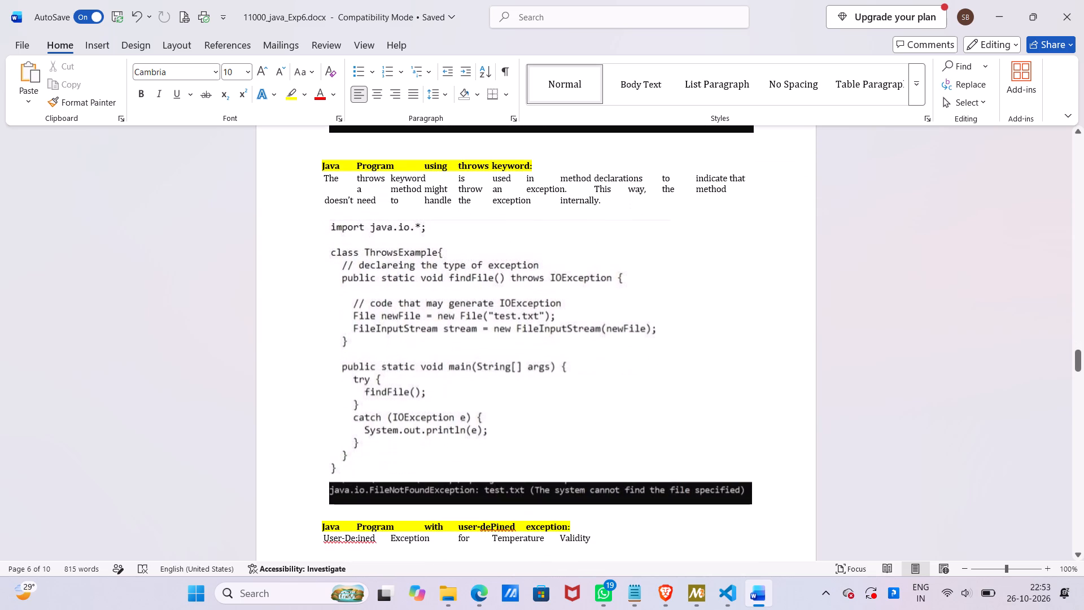
pyautogui.scroll(-2, 670, 409)
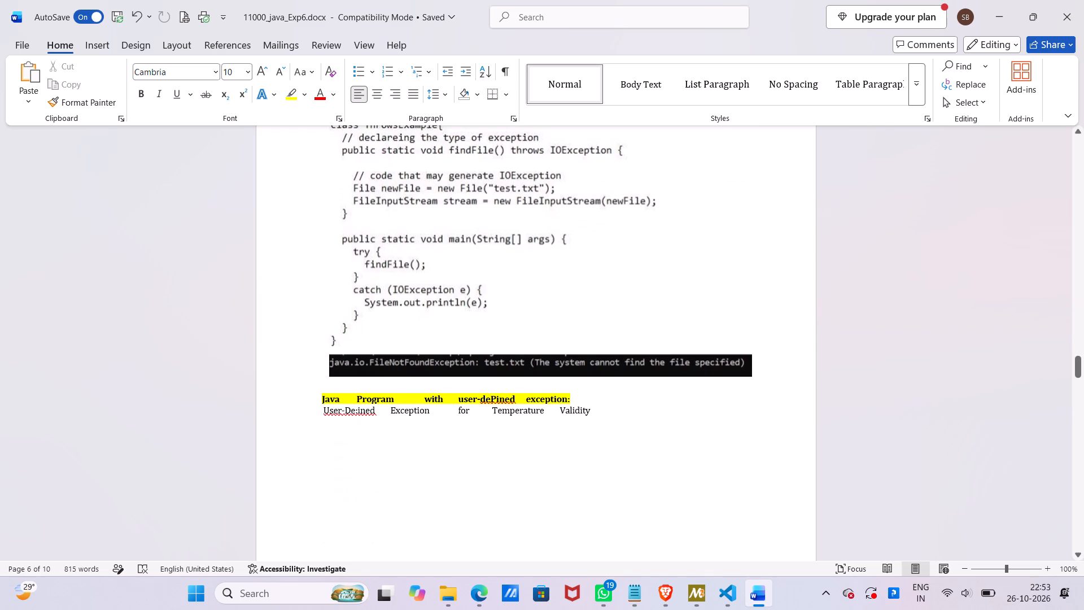
pyautogui.scroll(-2, 670, 409)
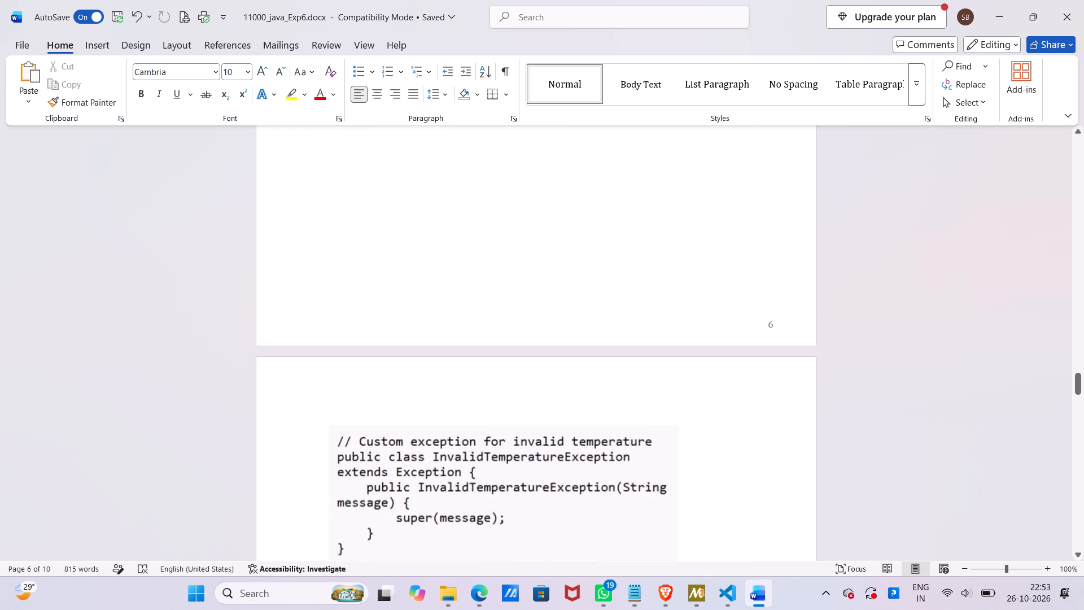
pyautogui.scroll(-2, 670, 409)
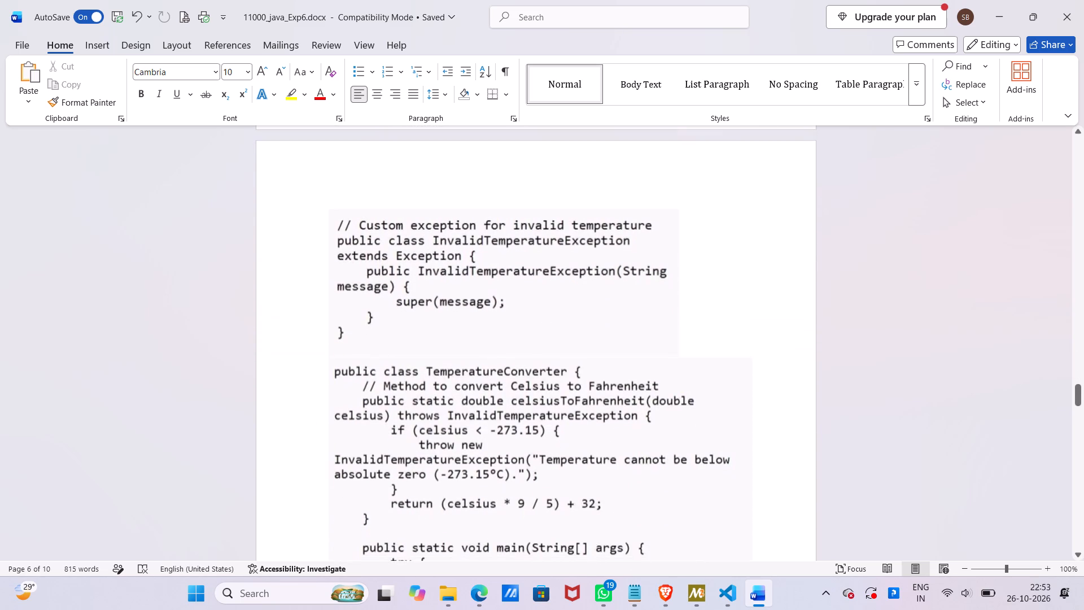
pyautogui.scroll(-2, 670, 409)
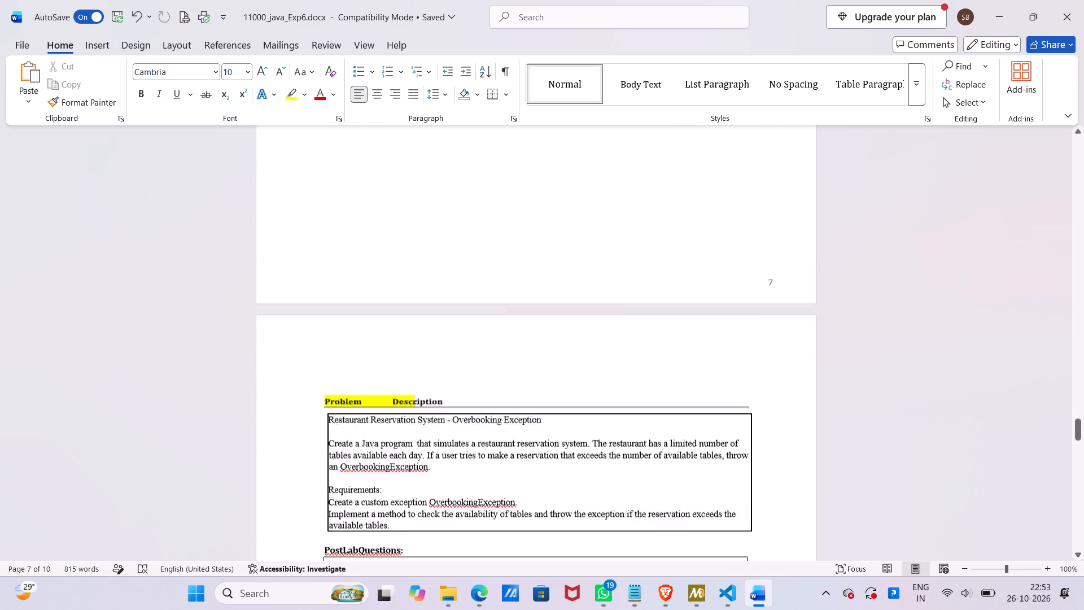
# Review the problem description, post-lab question, and both Java solutions with their output screenshots through the end of the report.
pyautogui.scroll(-2, 670, 409)
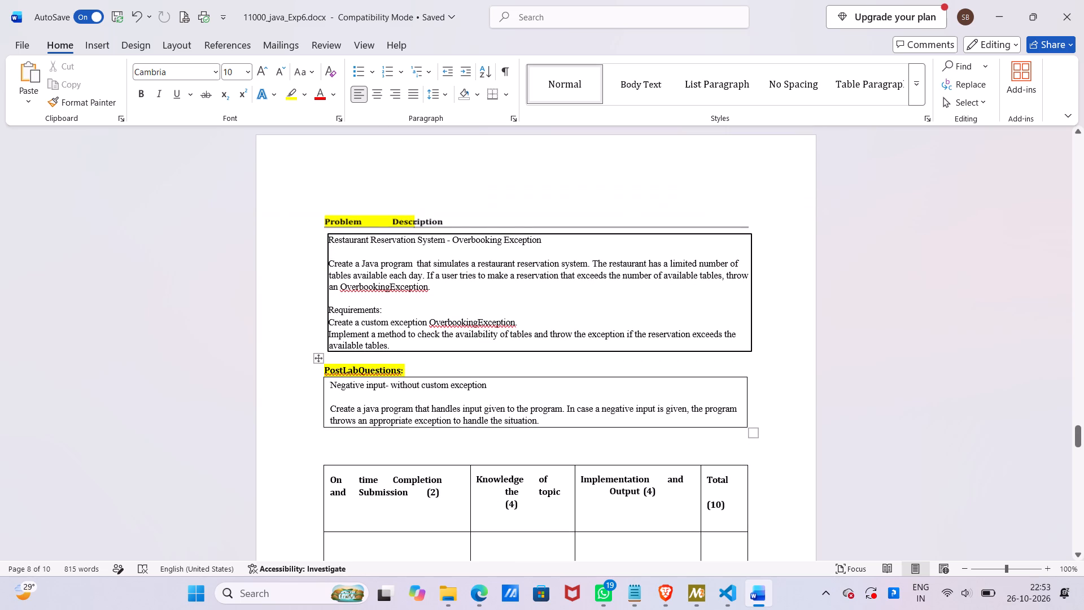
pyautogui.scroll(-3, 670, 409)
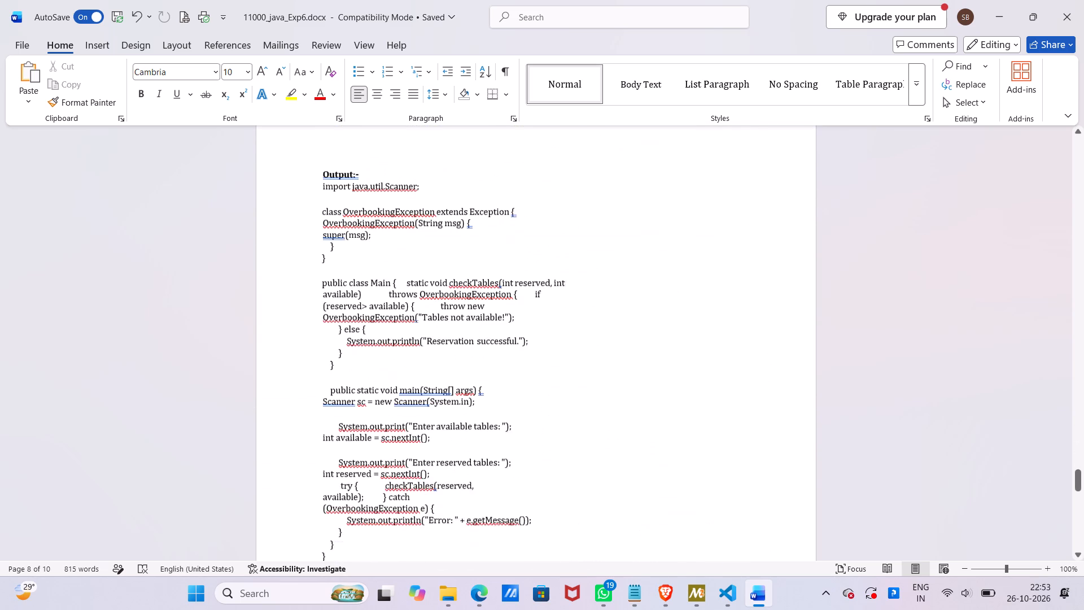
pyautogui.scroll(-2, 670, 409)
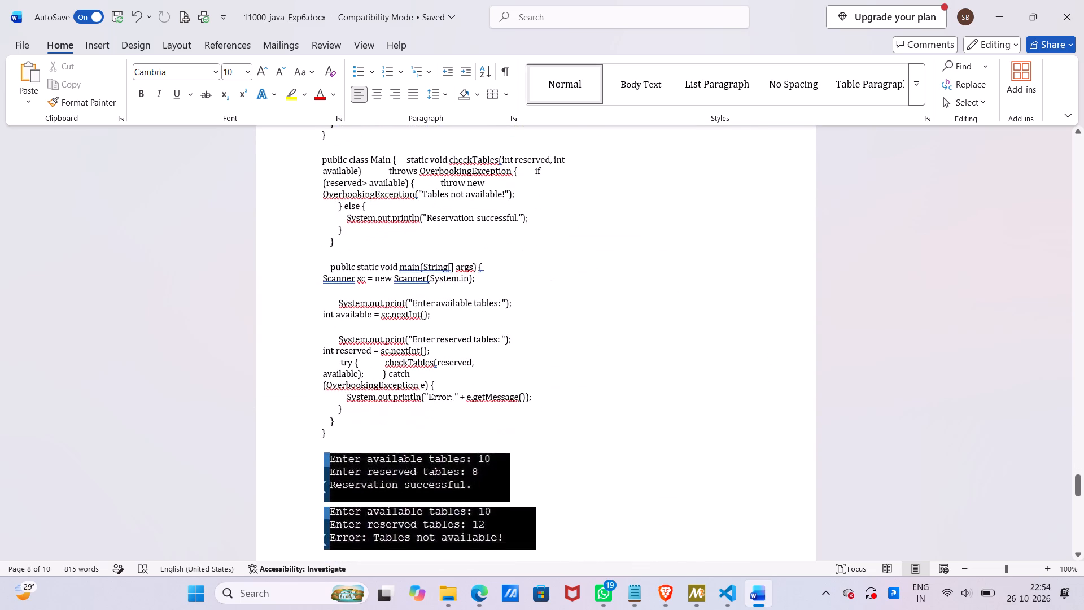
pyautogui.hscroll(-1, 670, 409)
pyautogui.scroll(-1, 670, 409)
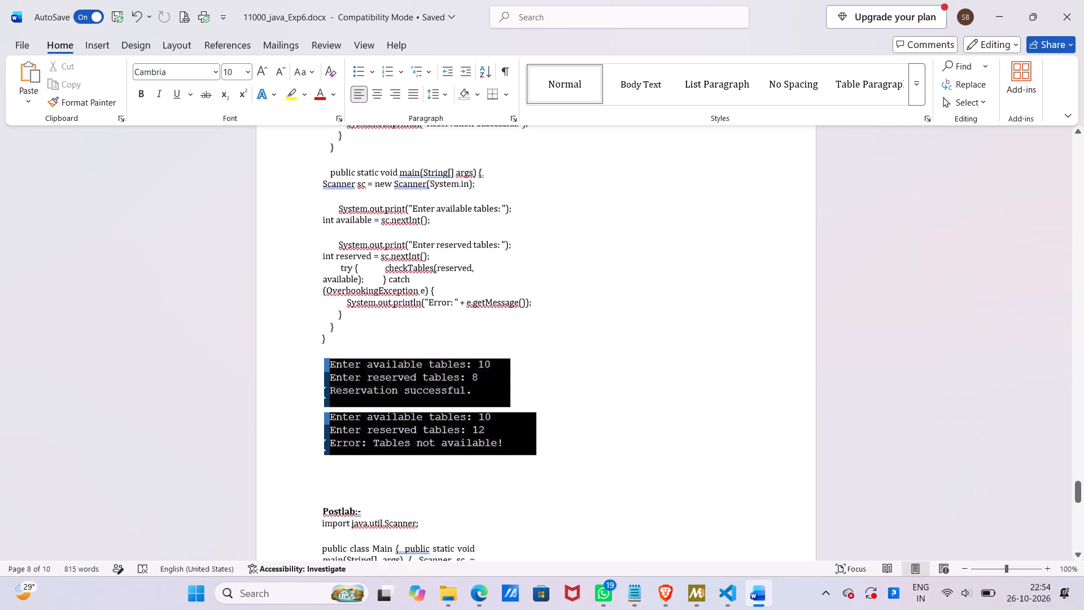
pyautogui.scroll(-3, 670, 409)
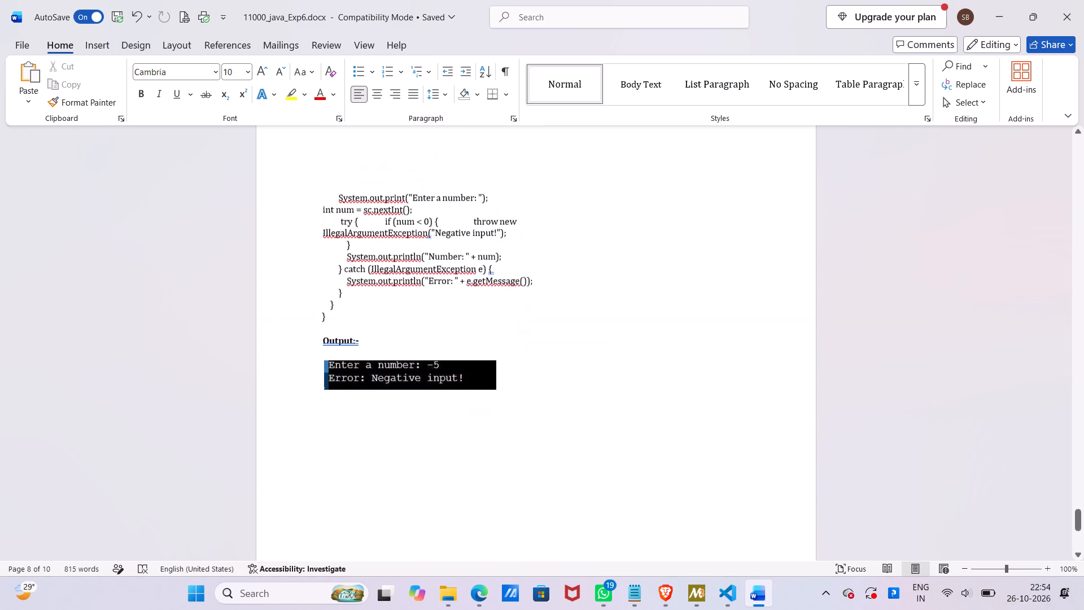
pyautogui.scroll(-3, 670, 409)
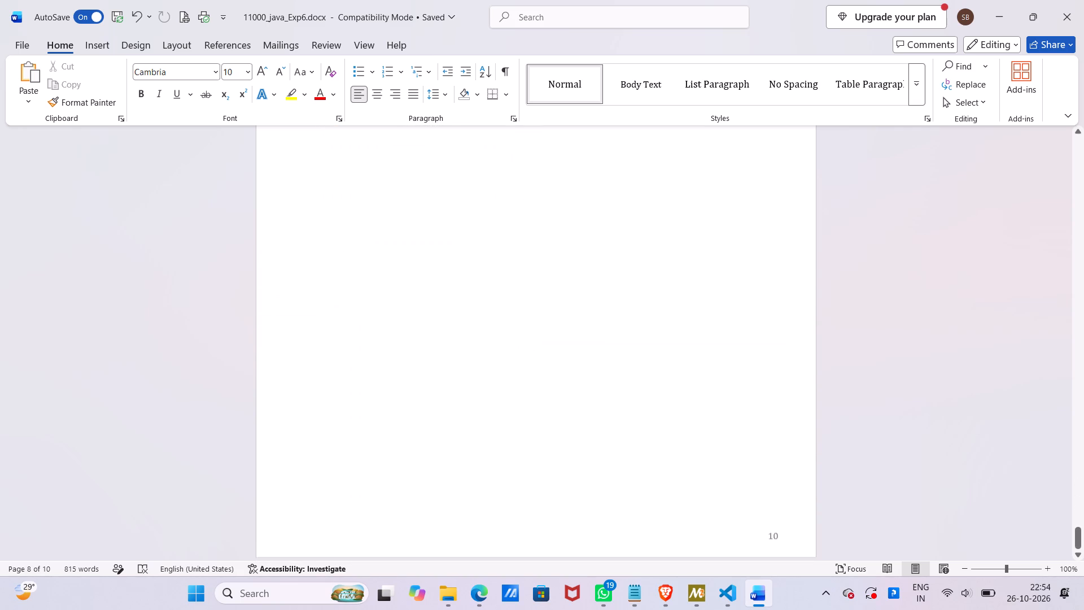
pyautogui.scroll(-9, 670, 409)
# Return to the first page of the report and save the document.
pyautogui.scroll(3, 670, 409)
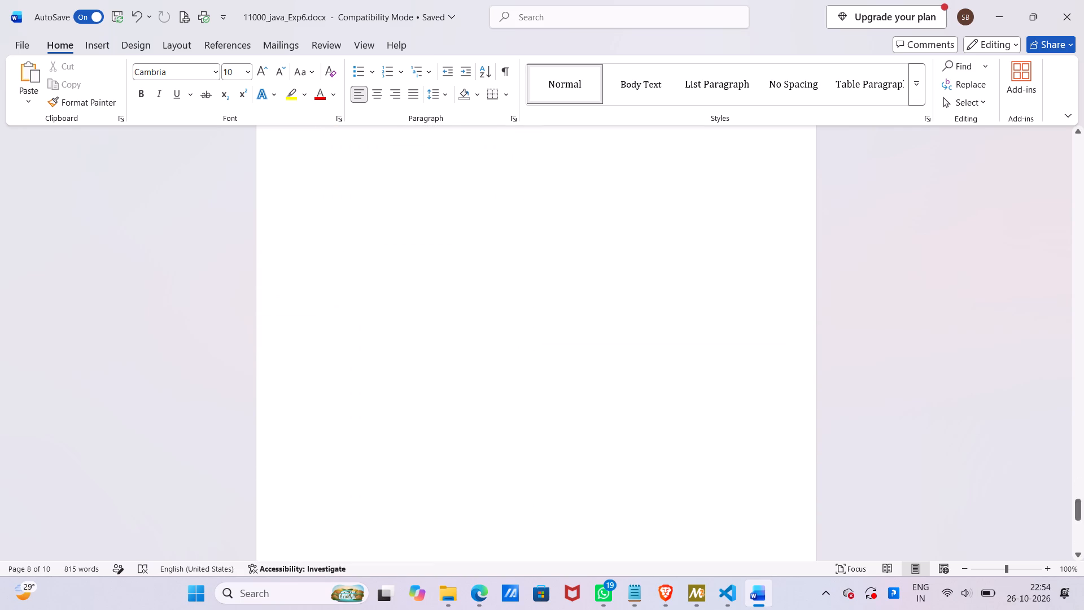
pyautogui.scroll(20, 670, 409)
pyautogui.scroll(20, 670, 409)
pyautogui.scroll(2, 670, 409)
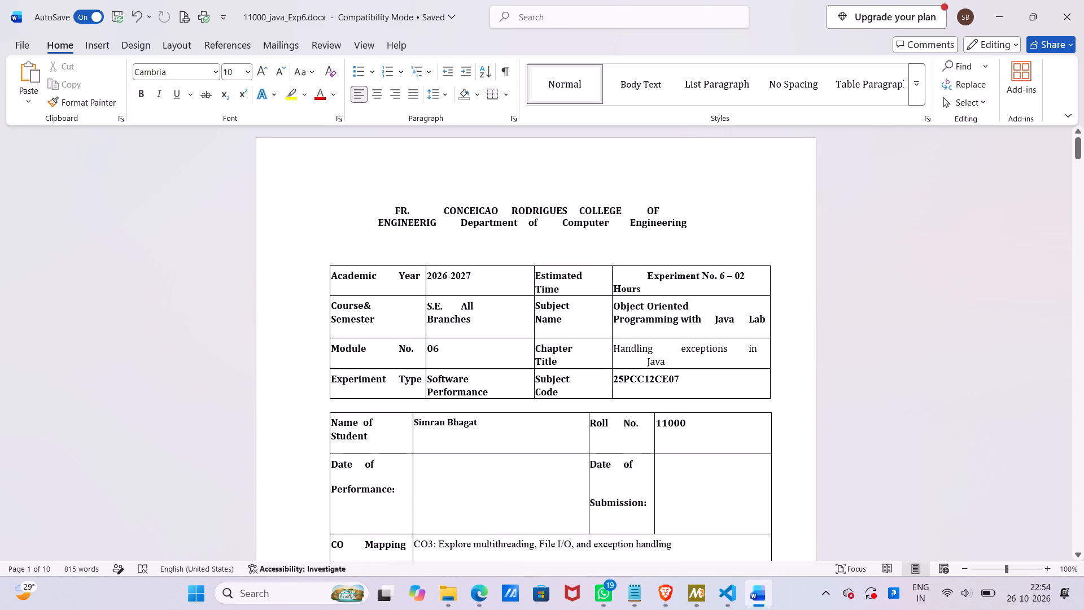
pyautogui.hotkey('ctrl', 's')
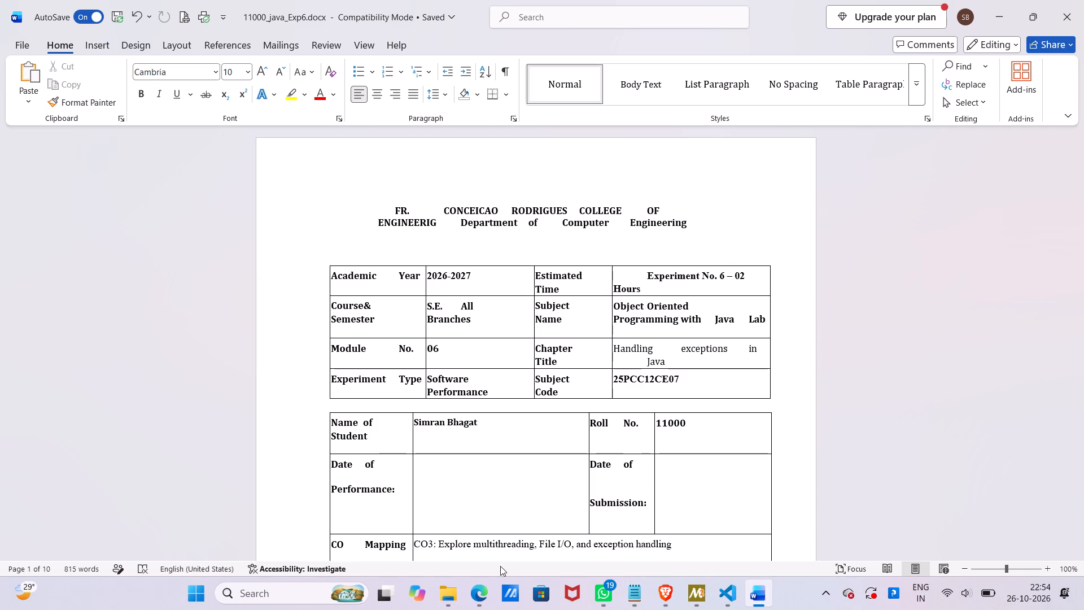
pyautogui.click(474, 589)
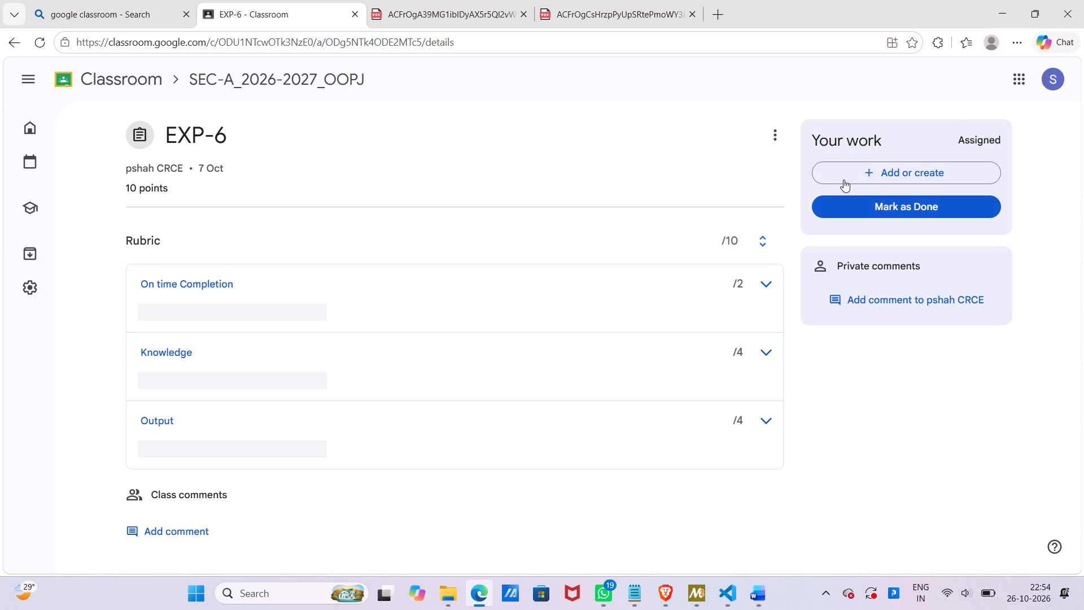
pyautogui.click(847, 167)
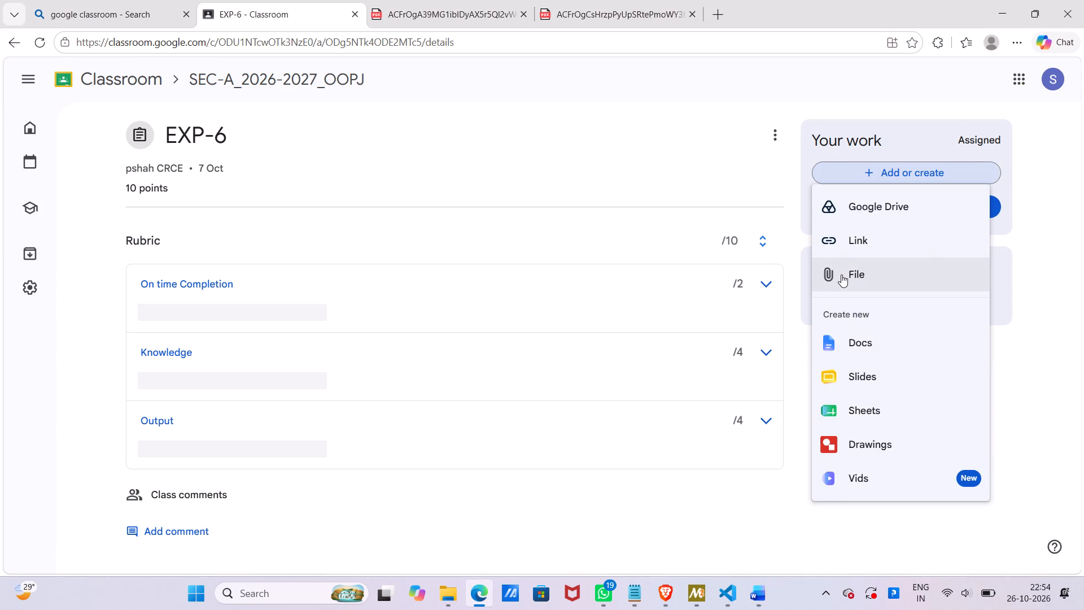
pyautogui.click(841, 273)
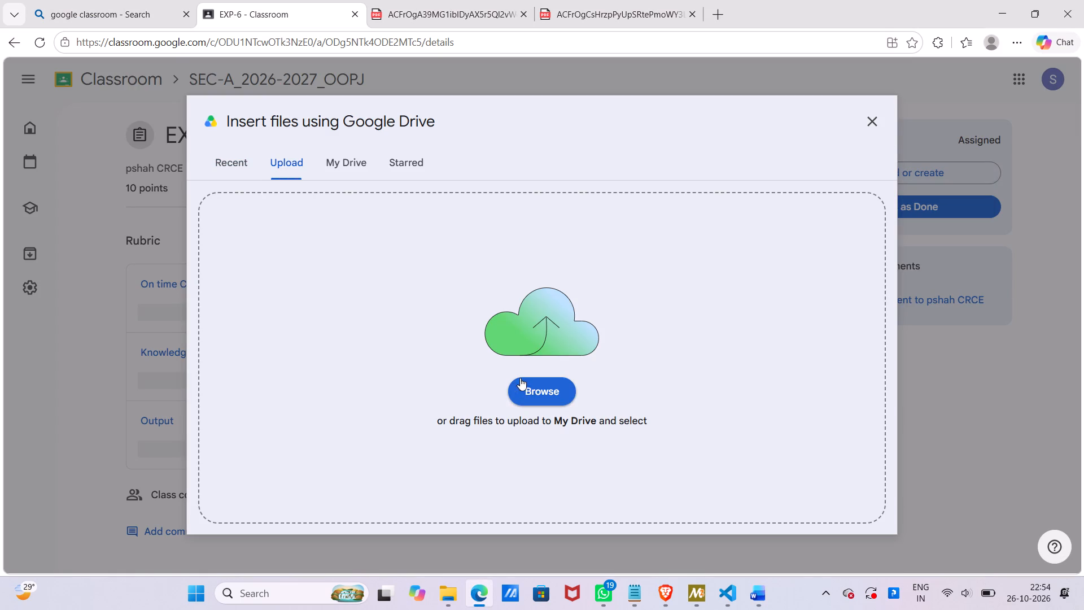
pyautogui.click(534, 383)
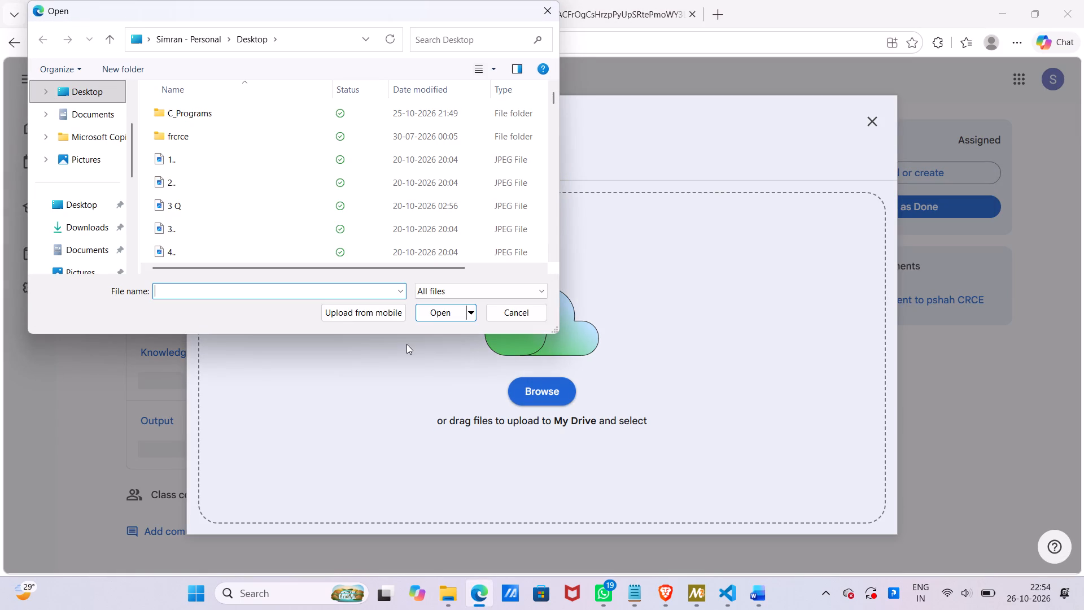
pyautogui.write('11000')
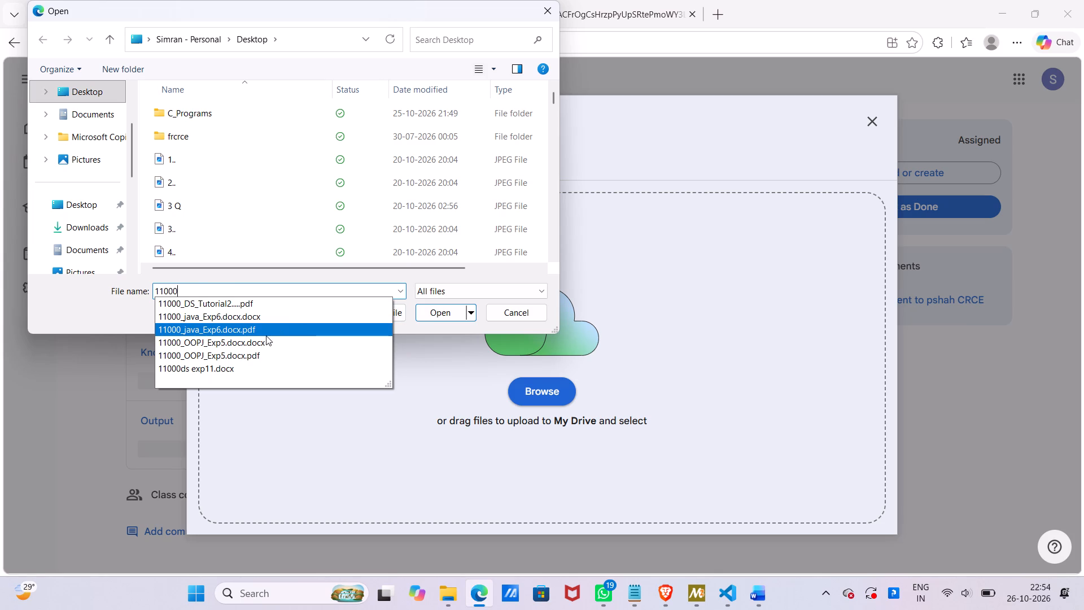
pyautogui.click(259, 319)
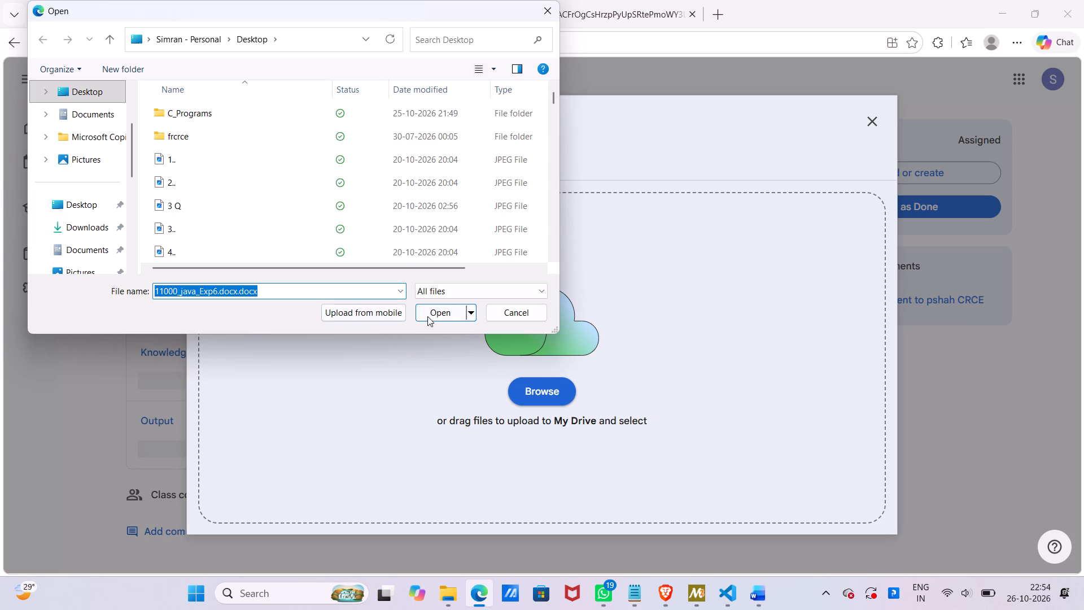
pyautogui.click(431, 316)
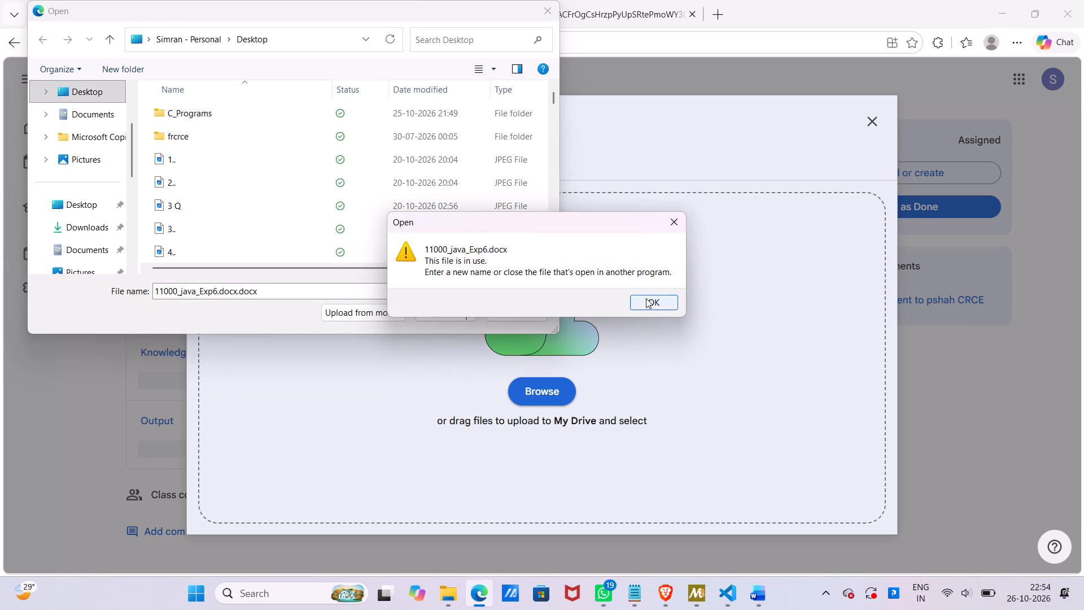
pyautogui.click(646, 298)
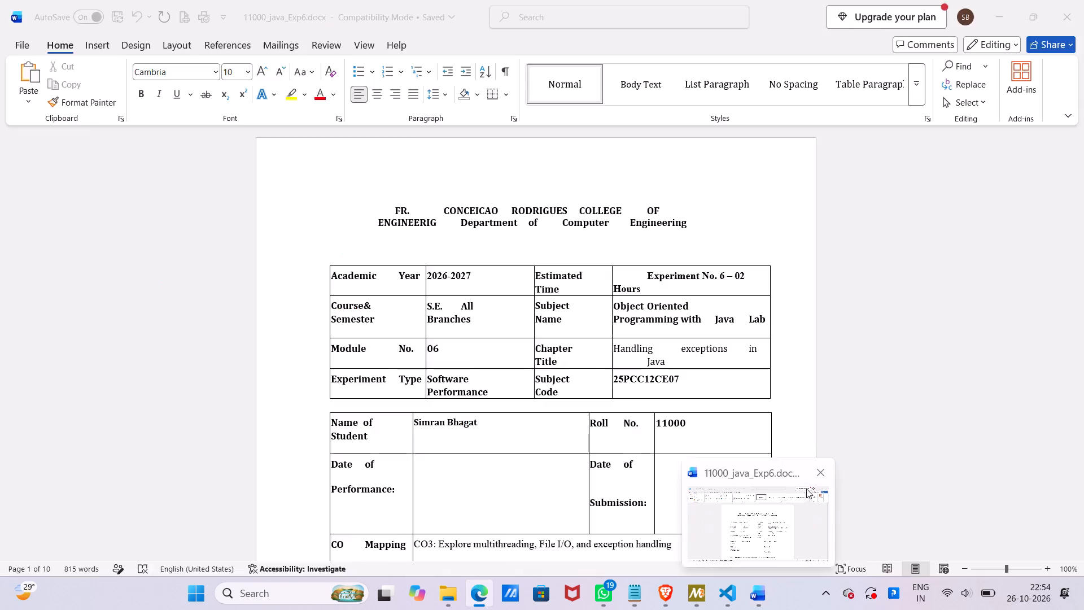
pyautogui.click(812, 474)
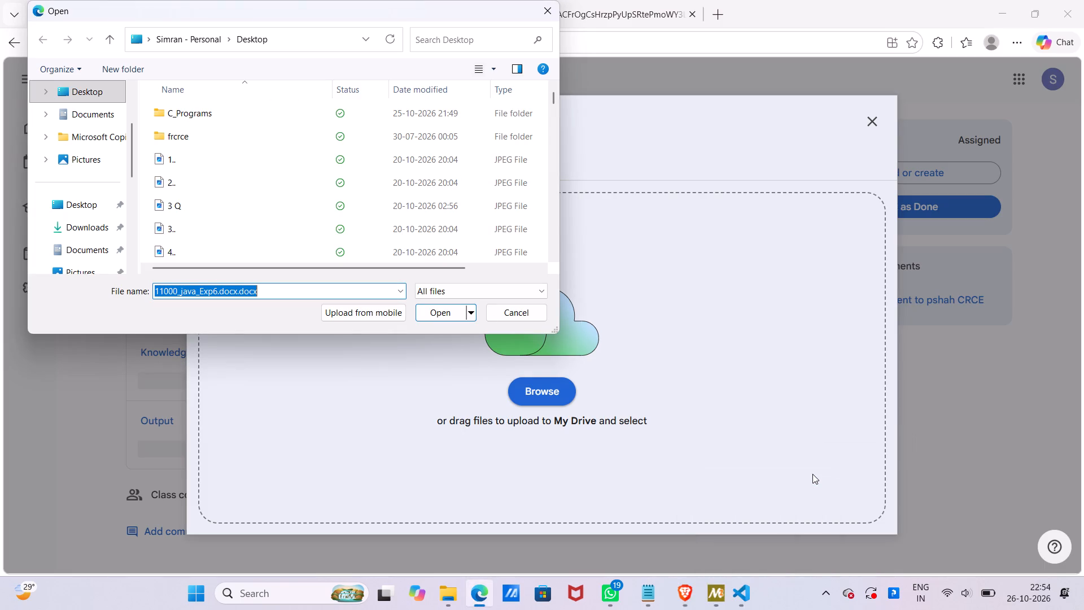
pyautogui.click(442, 309)
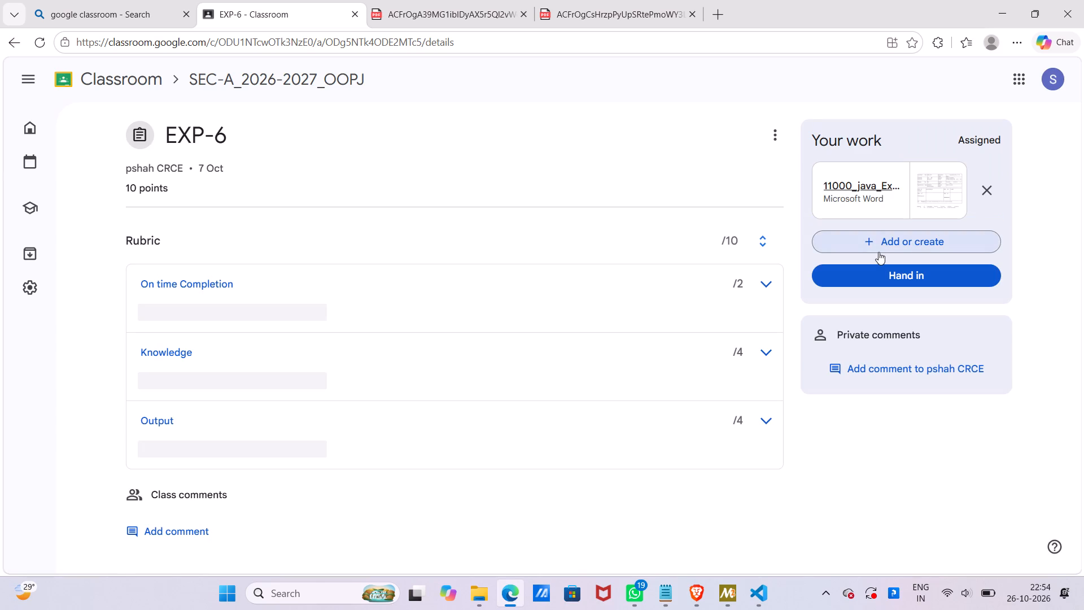
# Upload the Neginput.java source file from the Desktop as another attachment to the EXP-6 assignment.
pyautogui.click(869, 242)
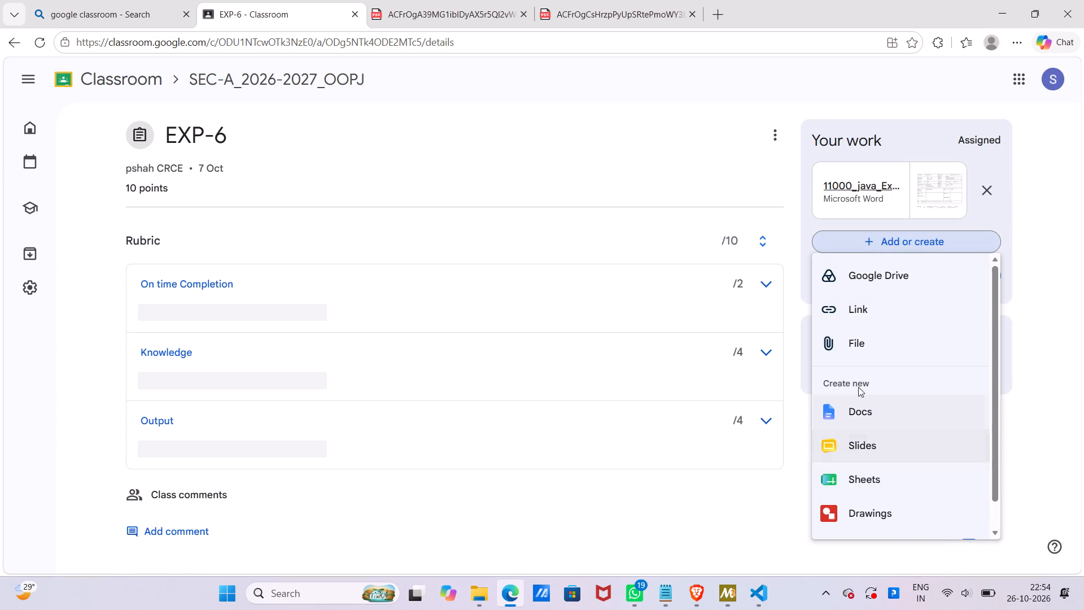
pyautogui.click(855, 355)
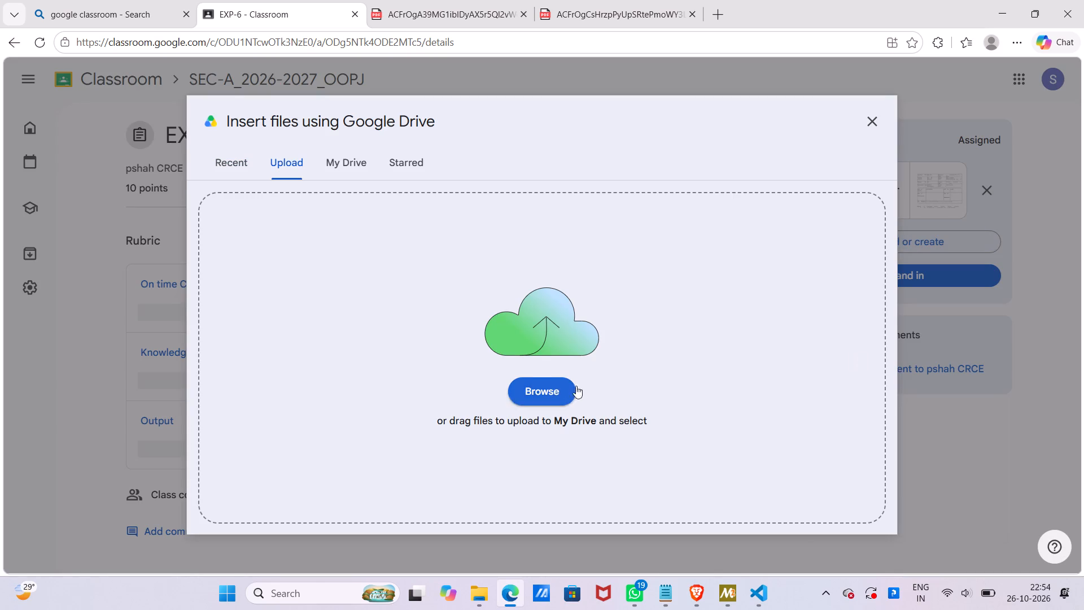
pyautogui.click(548, 390)
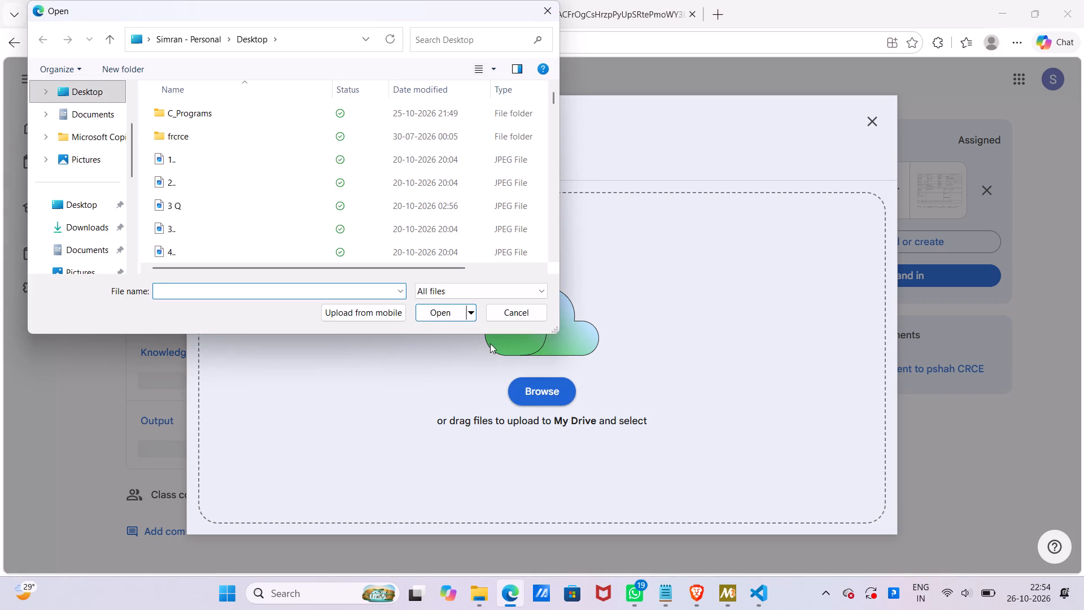
pyautogui.press('n')
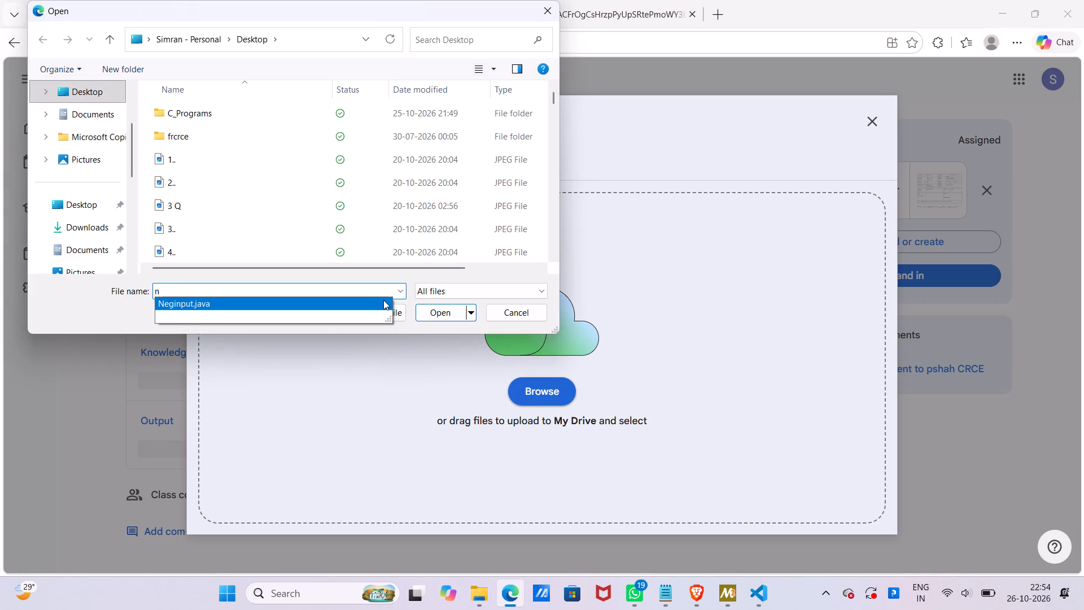
pyautogui.click(383, 300)
pyautogui.click(449, 319)
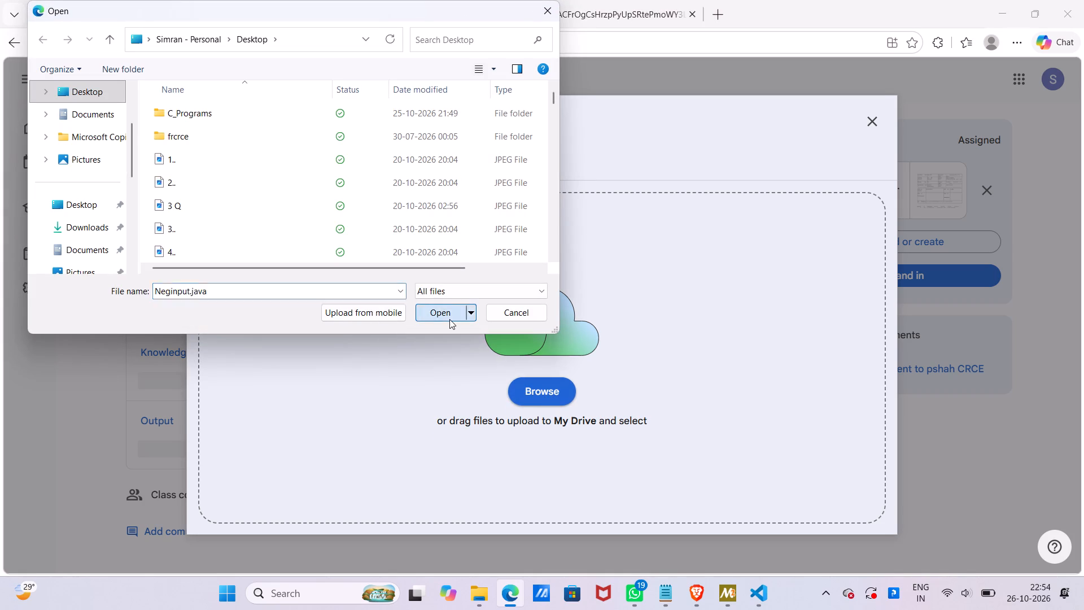
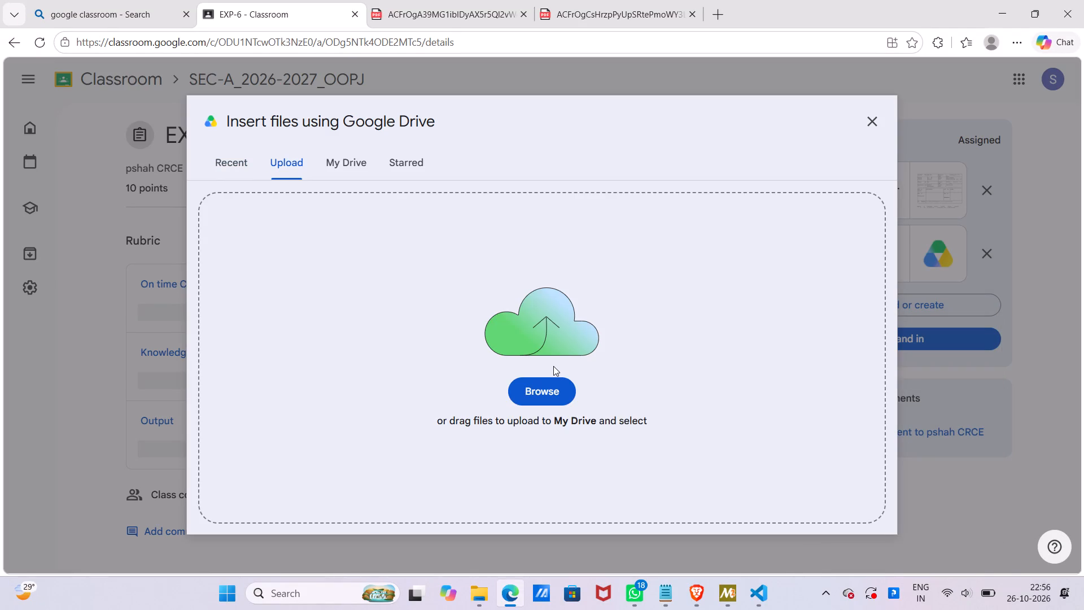
# Upload the Resto.java source file from the Desktop as a further attachment to the EXP-6 assignment.
pyautogui.click(535, 386)
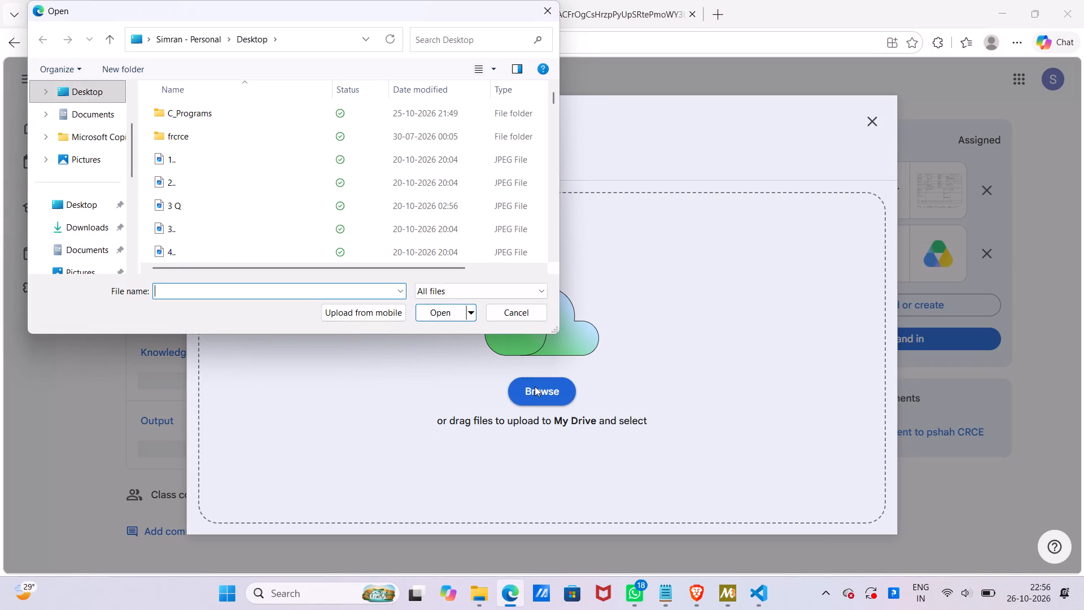
pyautogui.write('res')
pyautogui.click(290, 307)
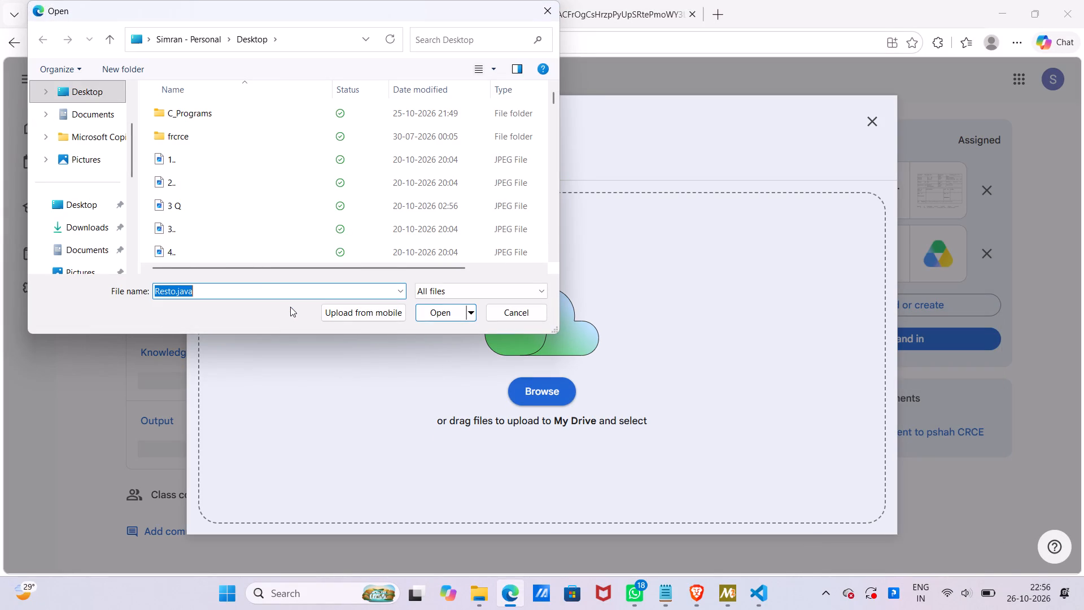
pyautogui.doubleClick(435, 312)
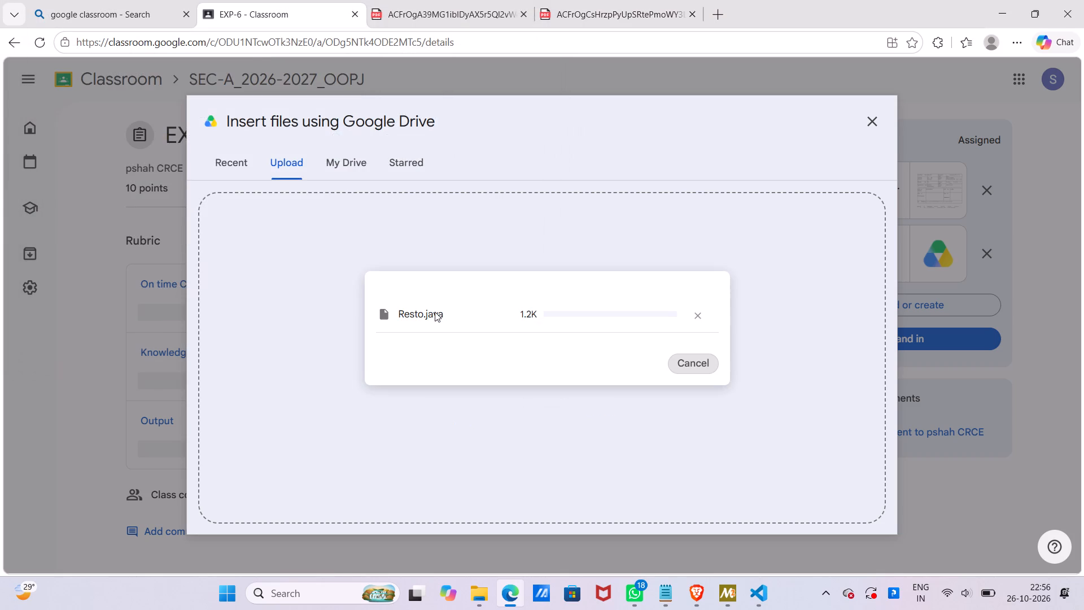